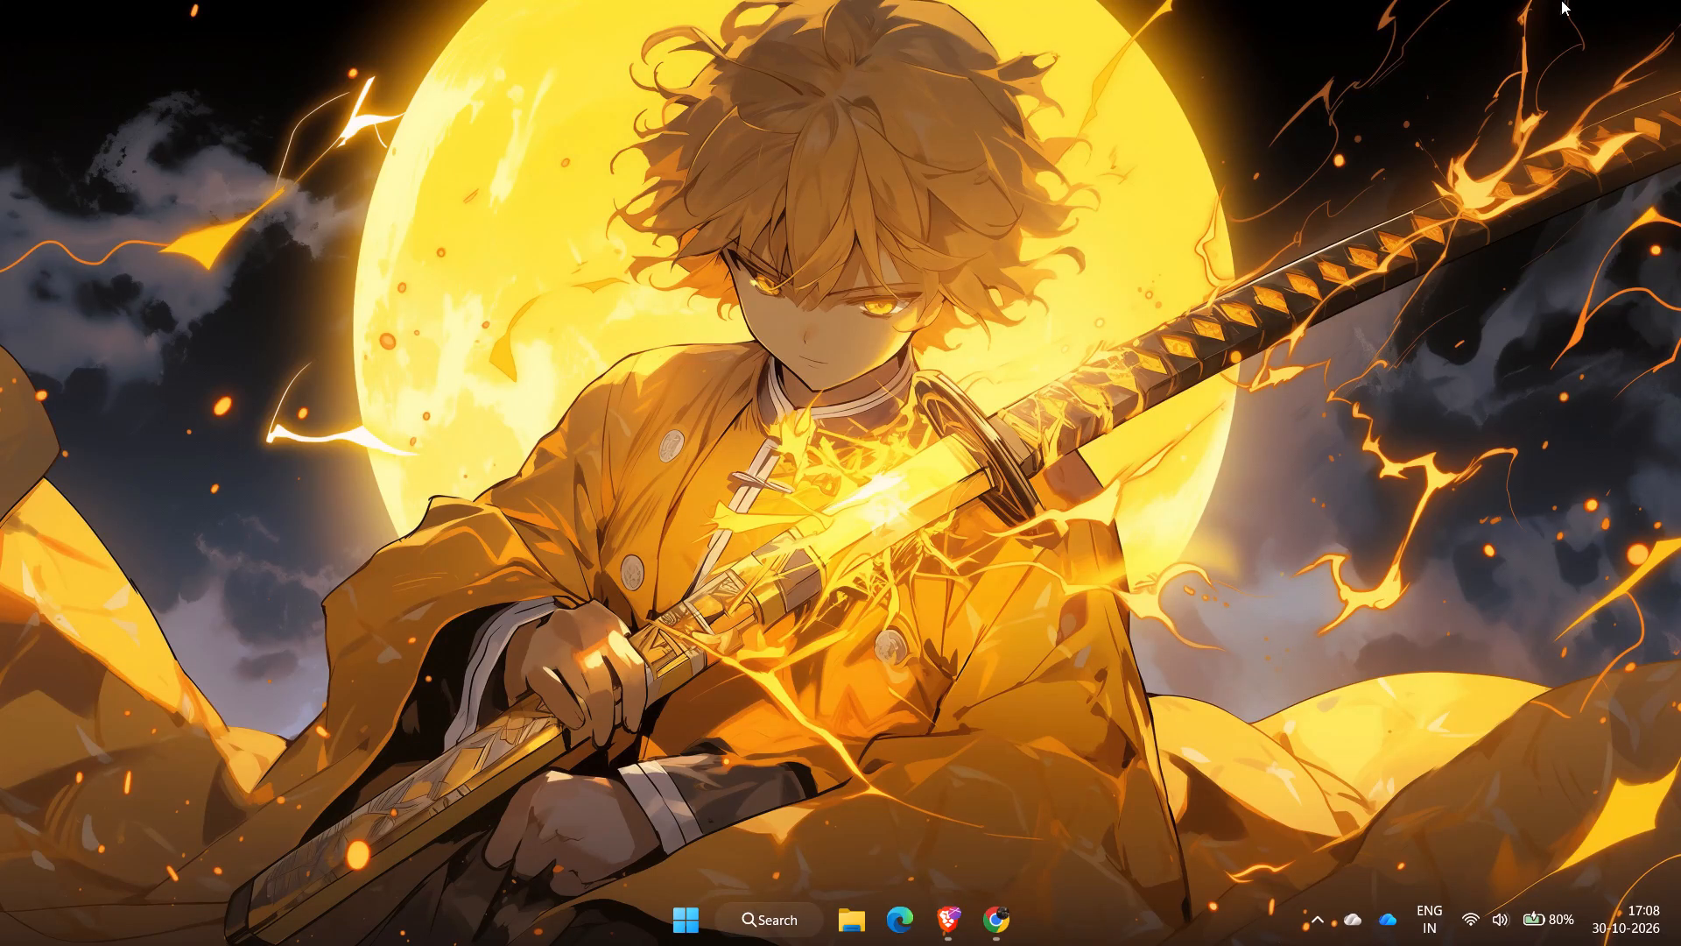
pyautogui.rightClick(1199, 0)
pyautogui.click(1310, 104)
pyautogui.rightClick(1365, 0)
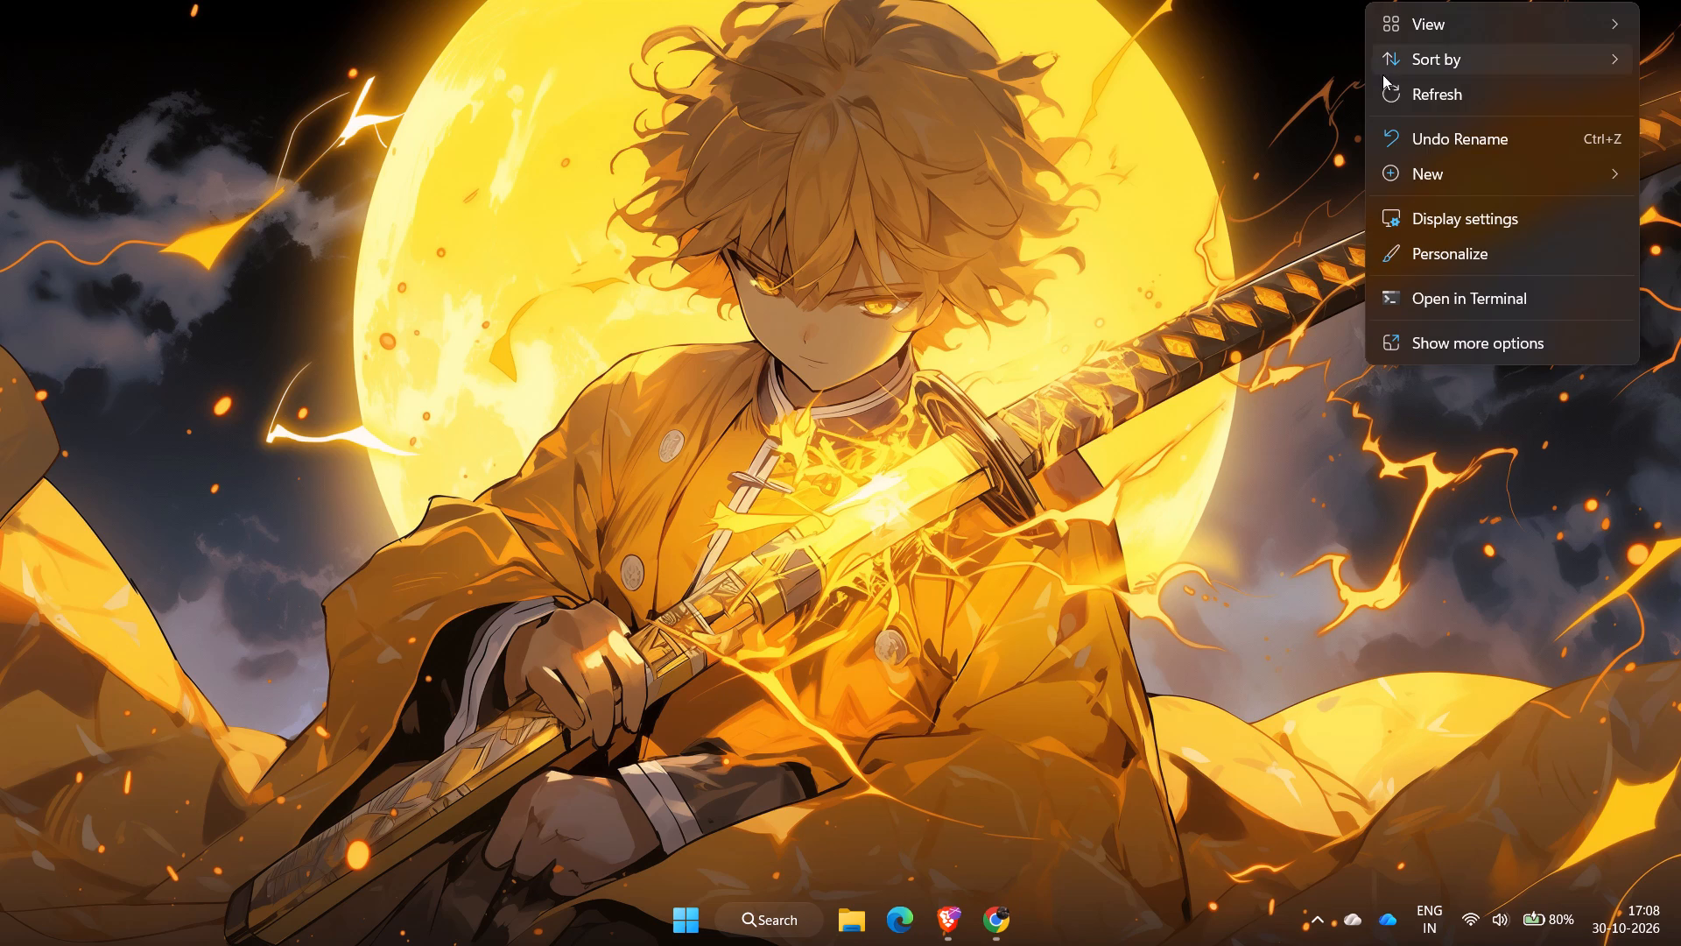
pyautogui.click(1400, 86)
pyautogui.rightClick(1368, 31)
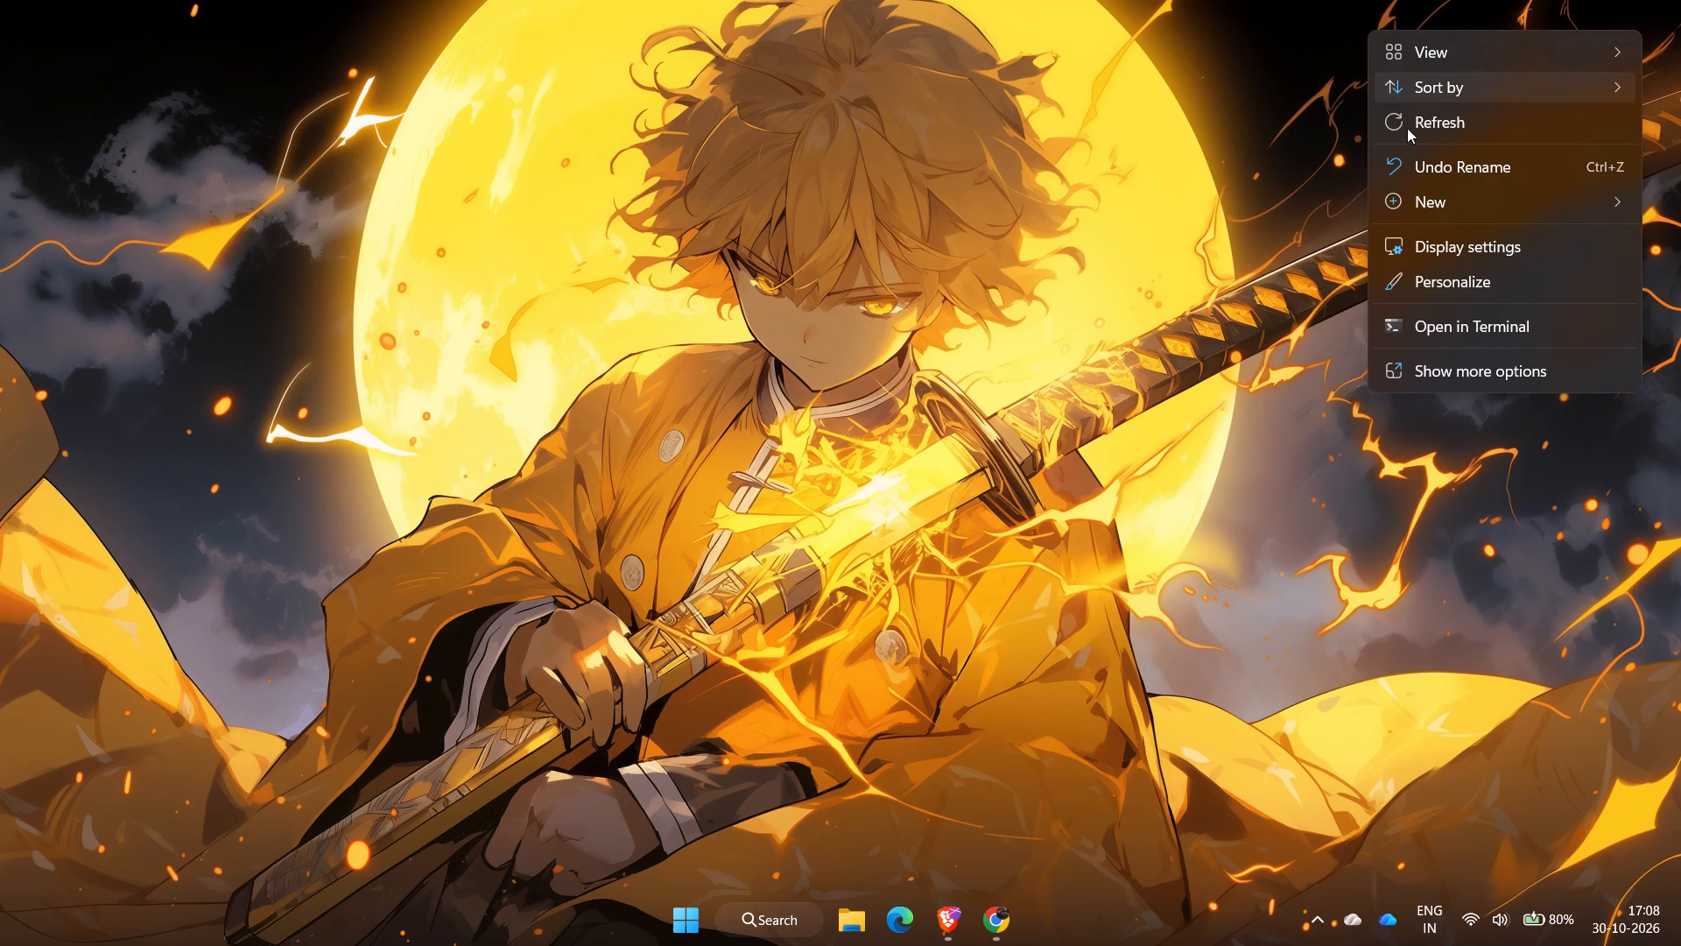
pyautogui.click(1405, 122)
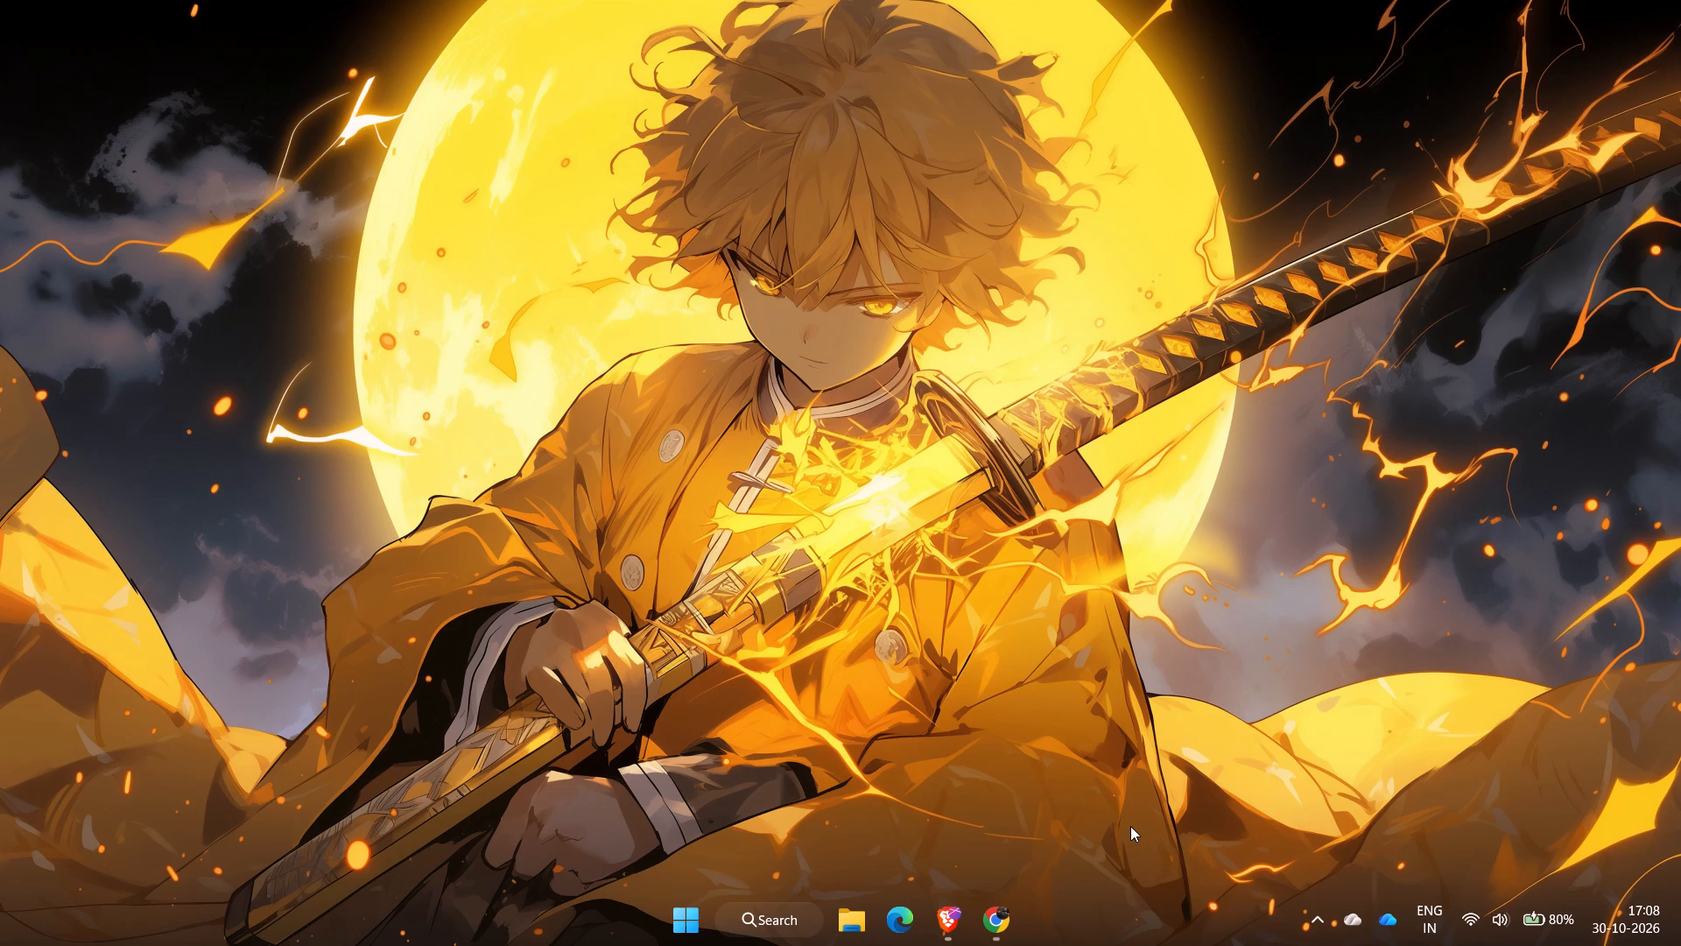
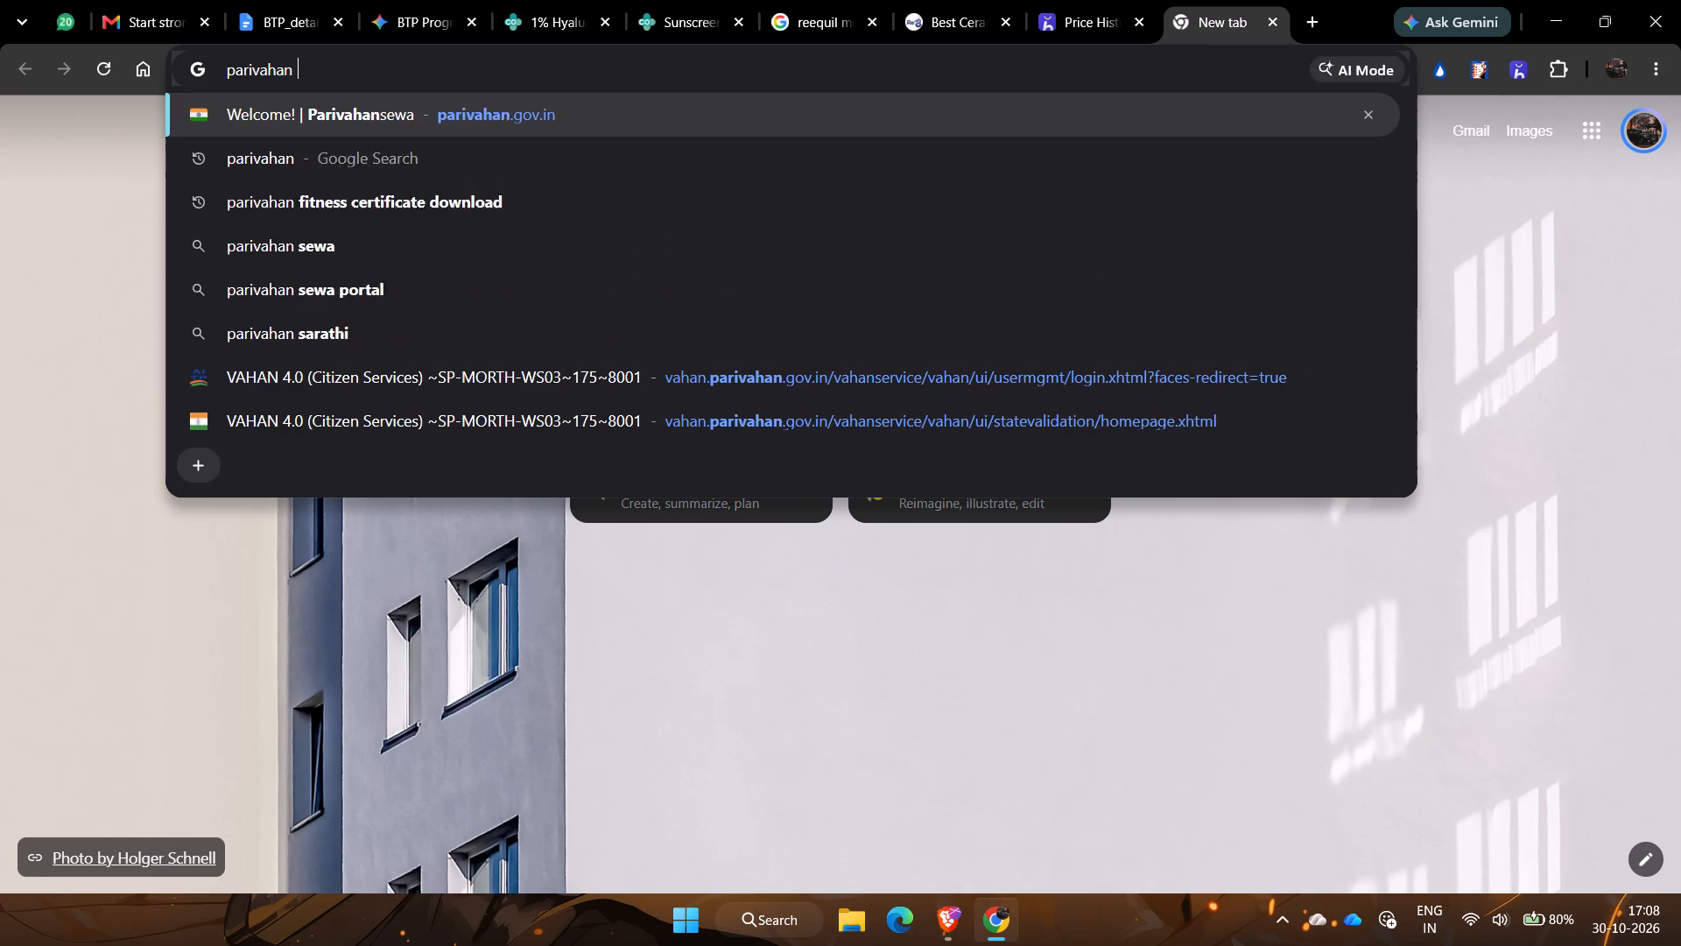
# Extend the "parivahan" web search query in the new tab so that it reads "parivahan ta".
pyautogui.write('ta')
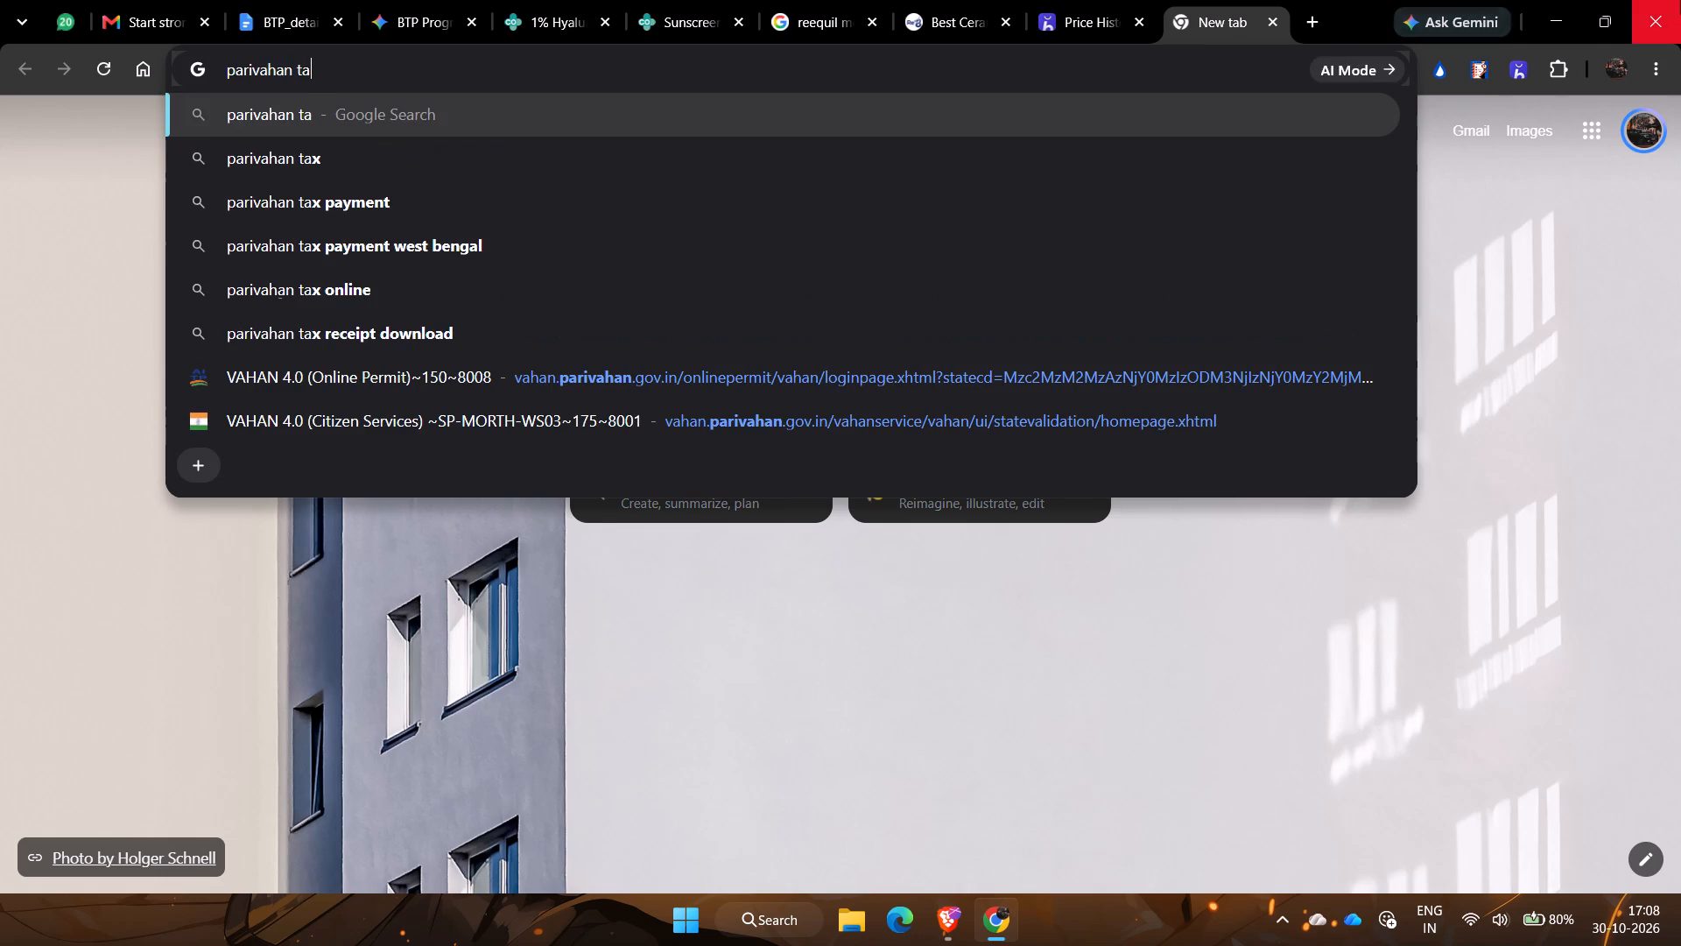
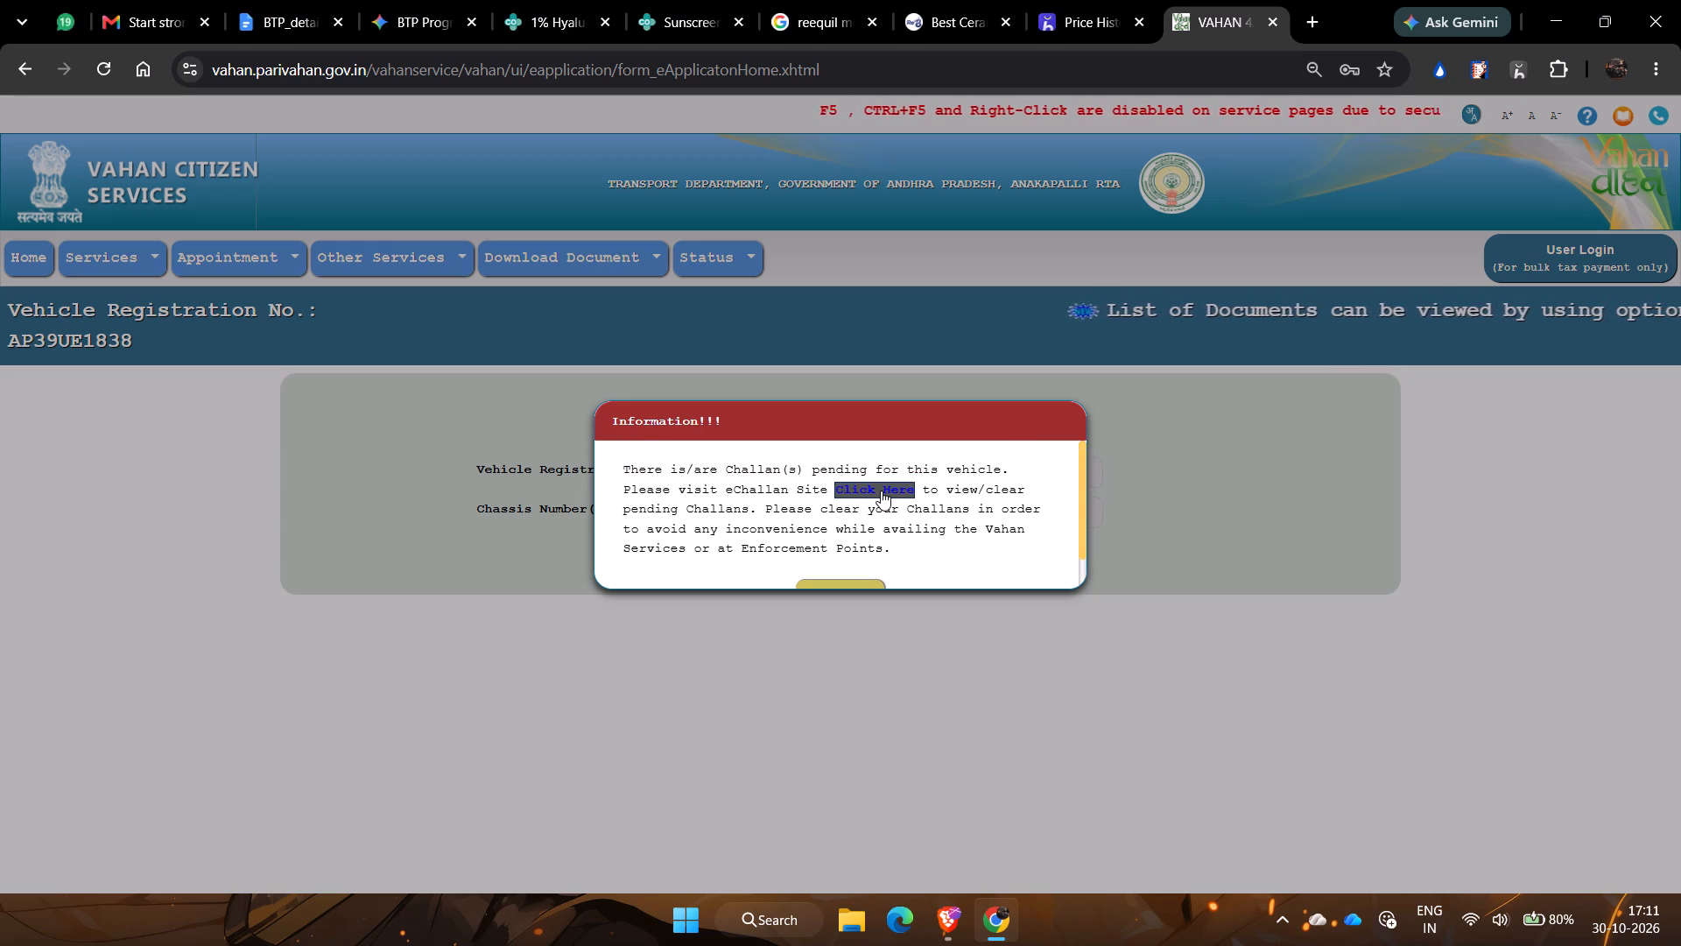
# Open the eChallan site from the pending-challan notice and set the Pay Challan lookup to Vehicle Number.
pyautogui.click(881, 491)
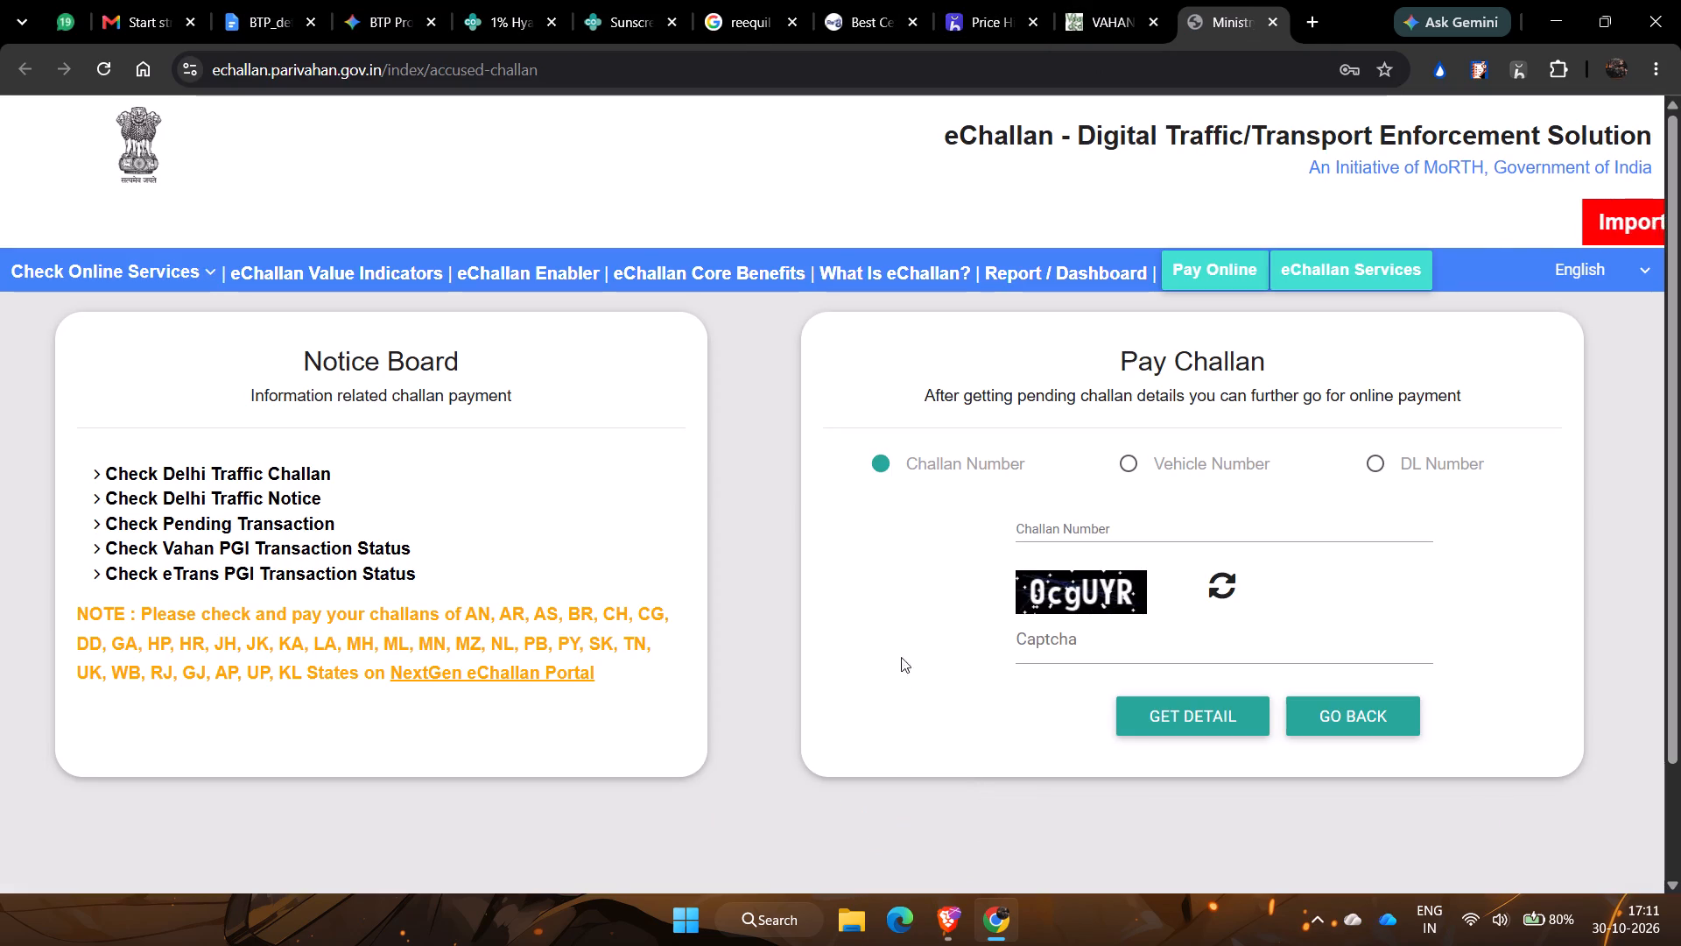
pyautogui.click(1133, 461)
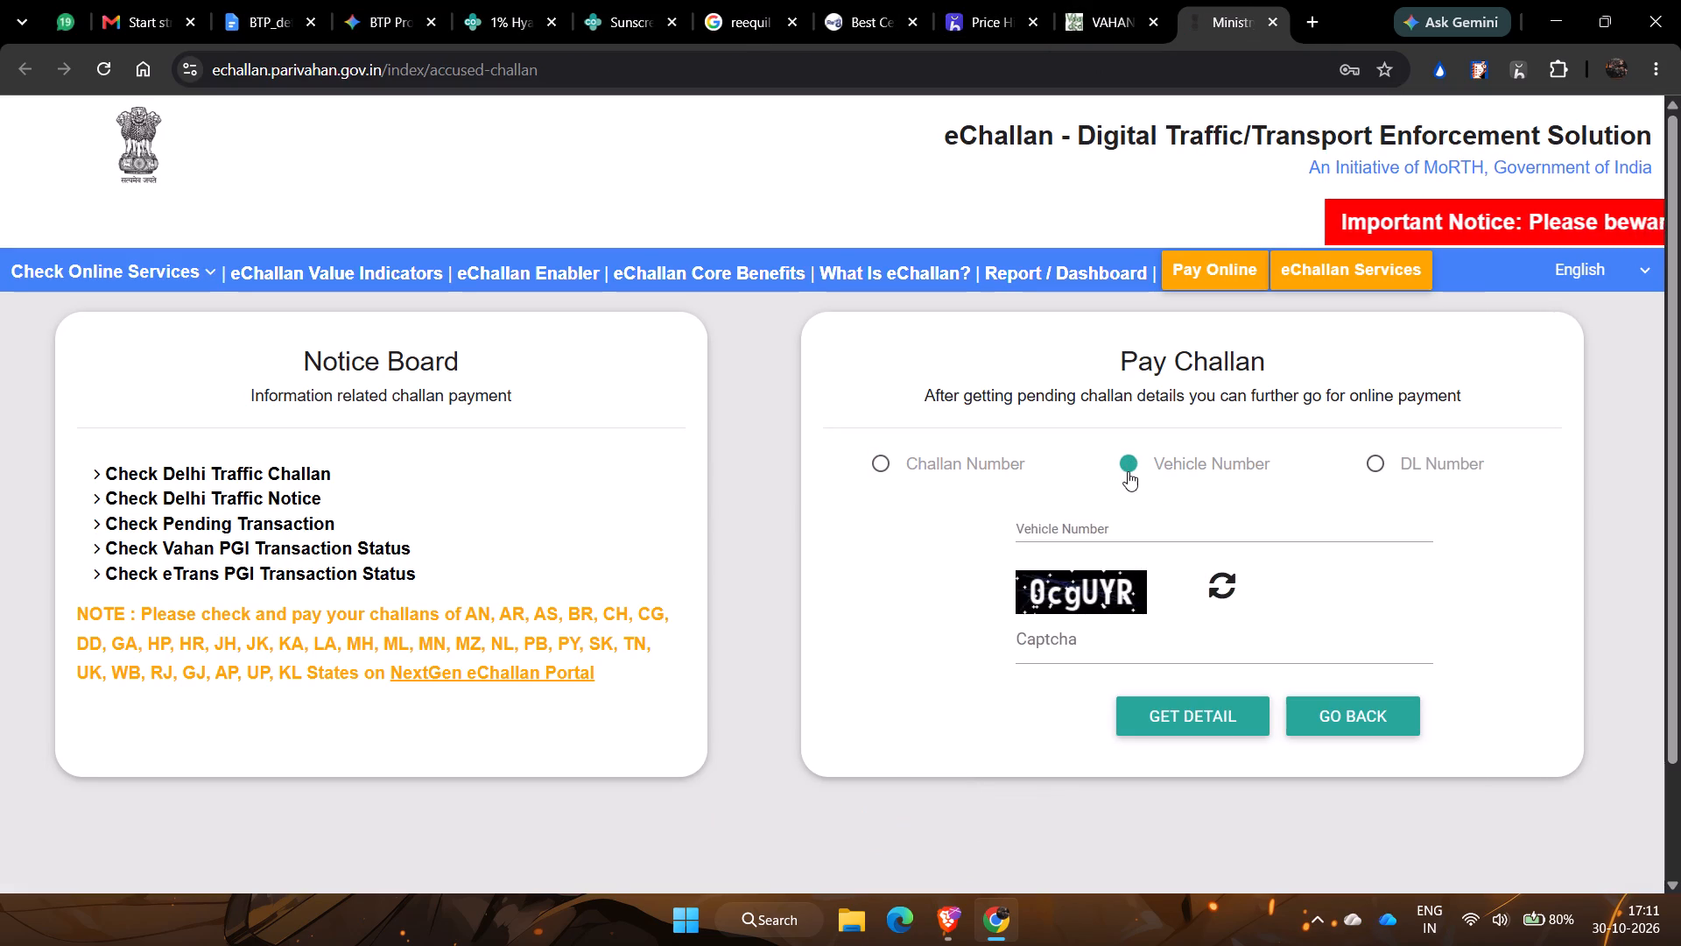
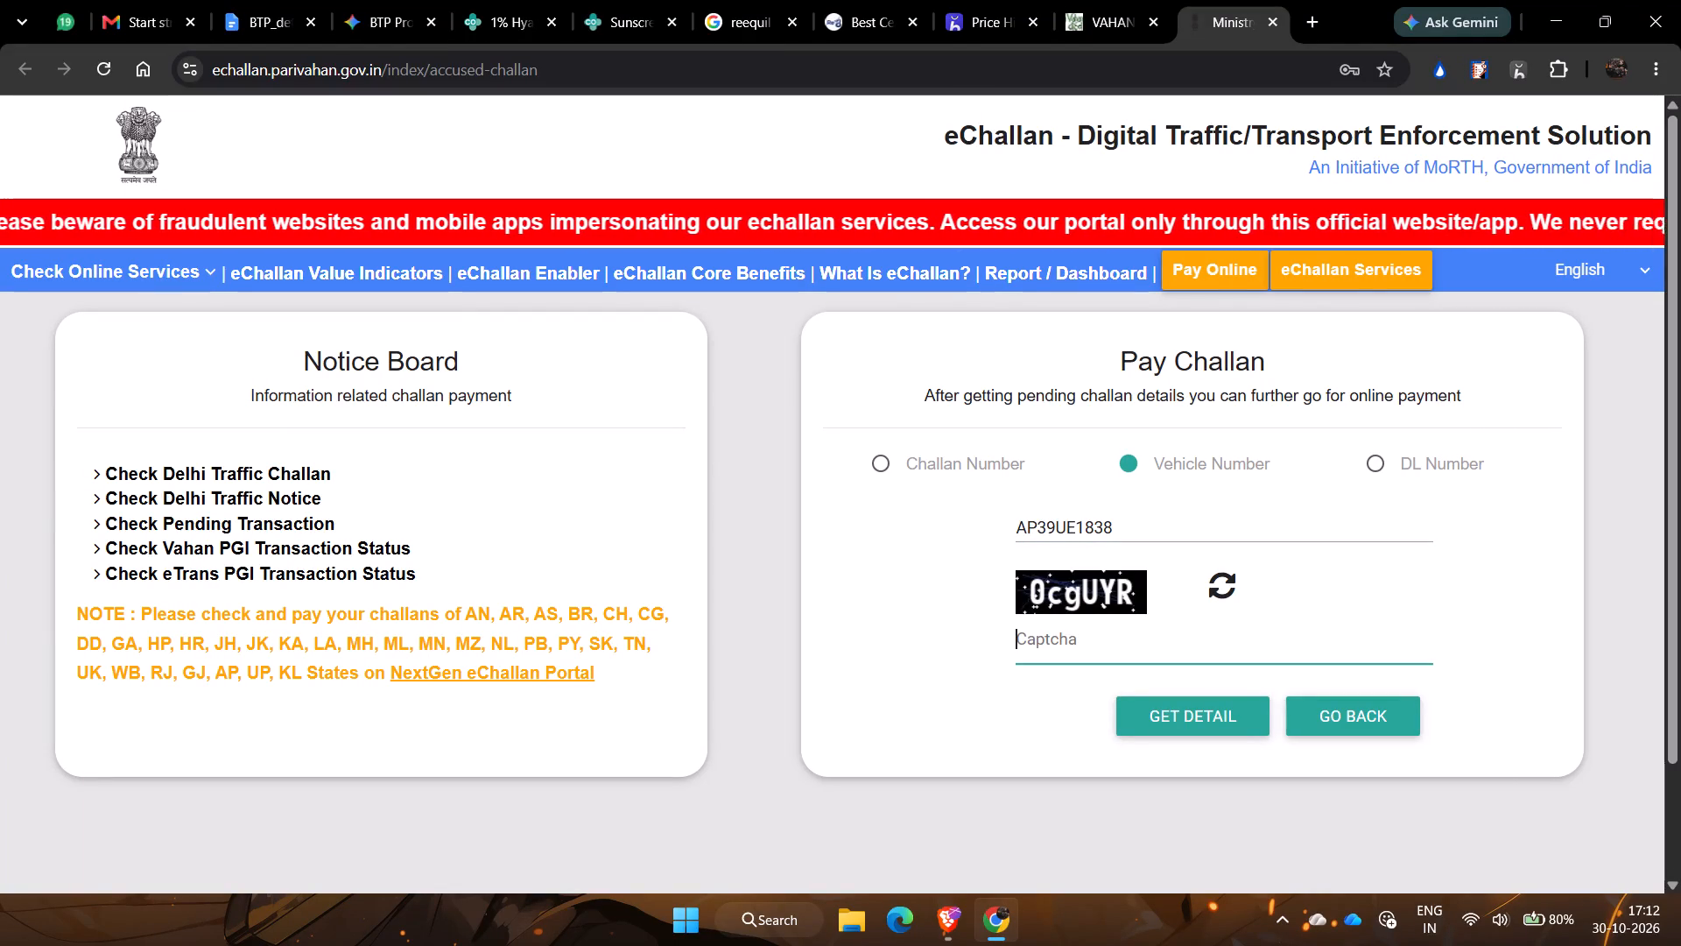
# Fill in the captcha for the Pay Challan vehicle number lookup with the characters shown in its image.
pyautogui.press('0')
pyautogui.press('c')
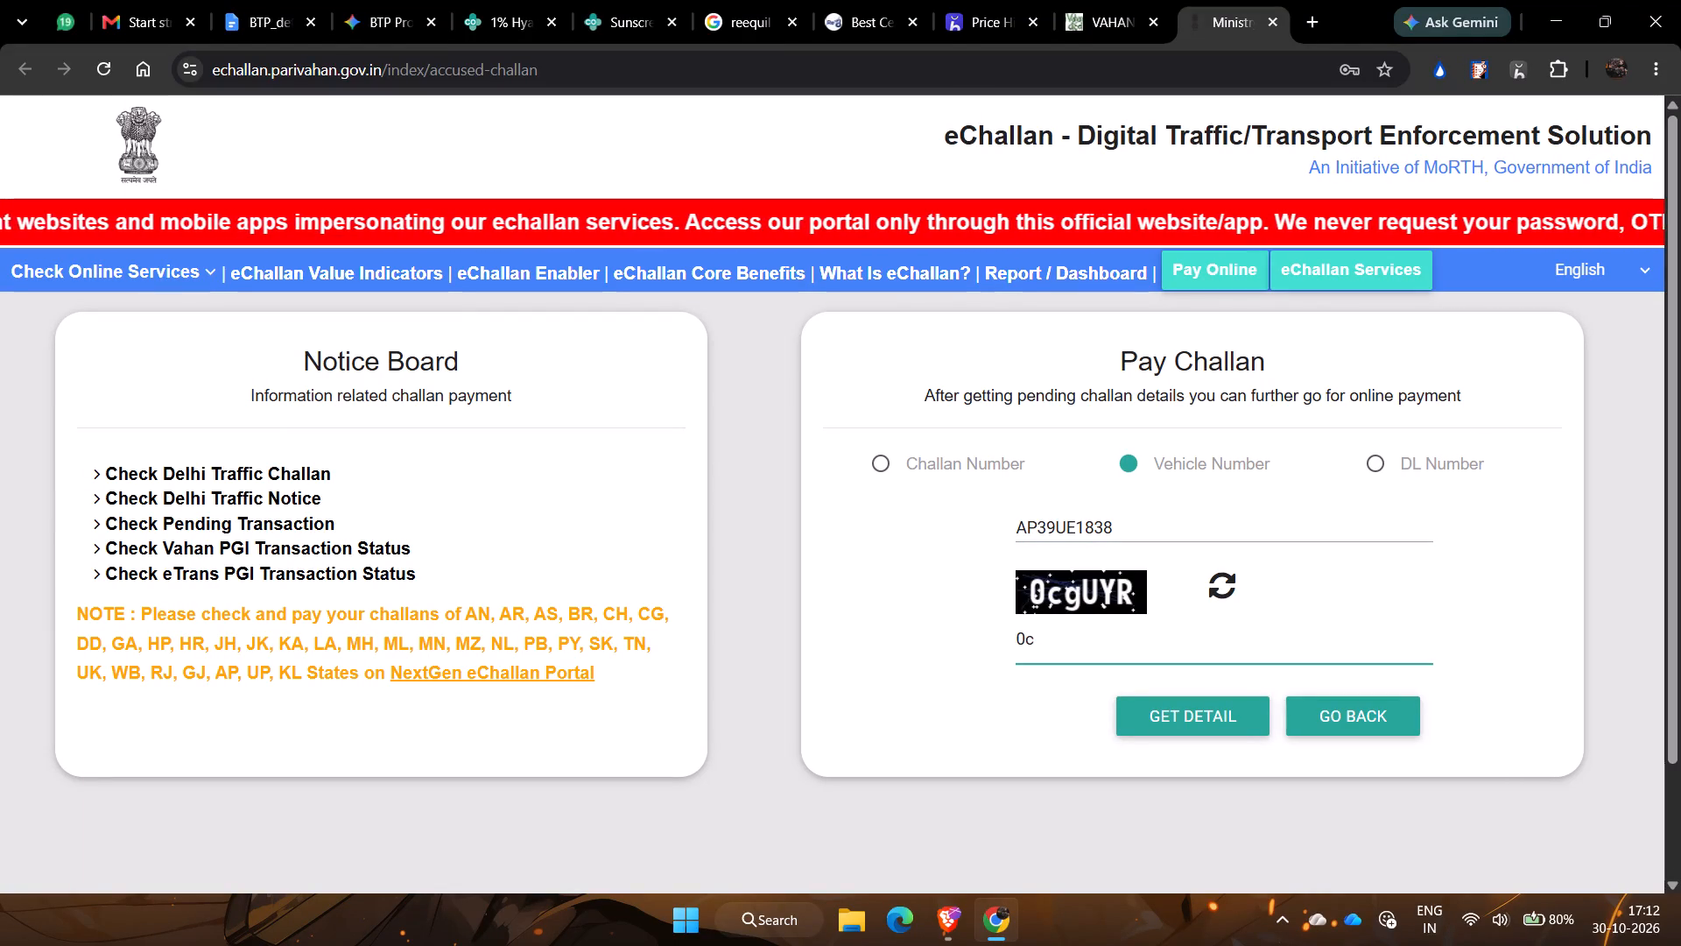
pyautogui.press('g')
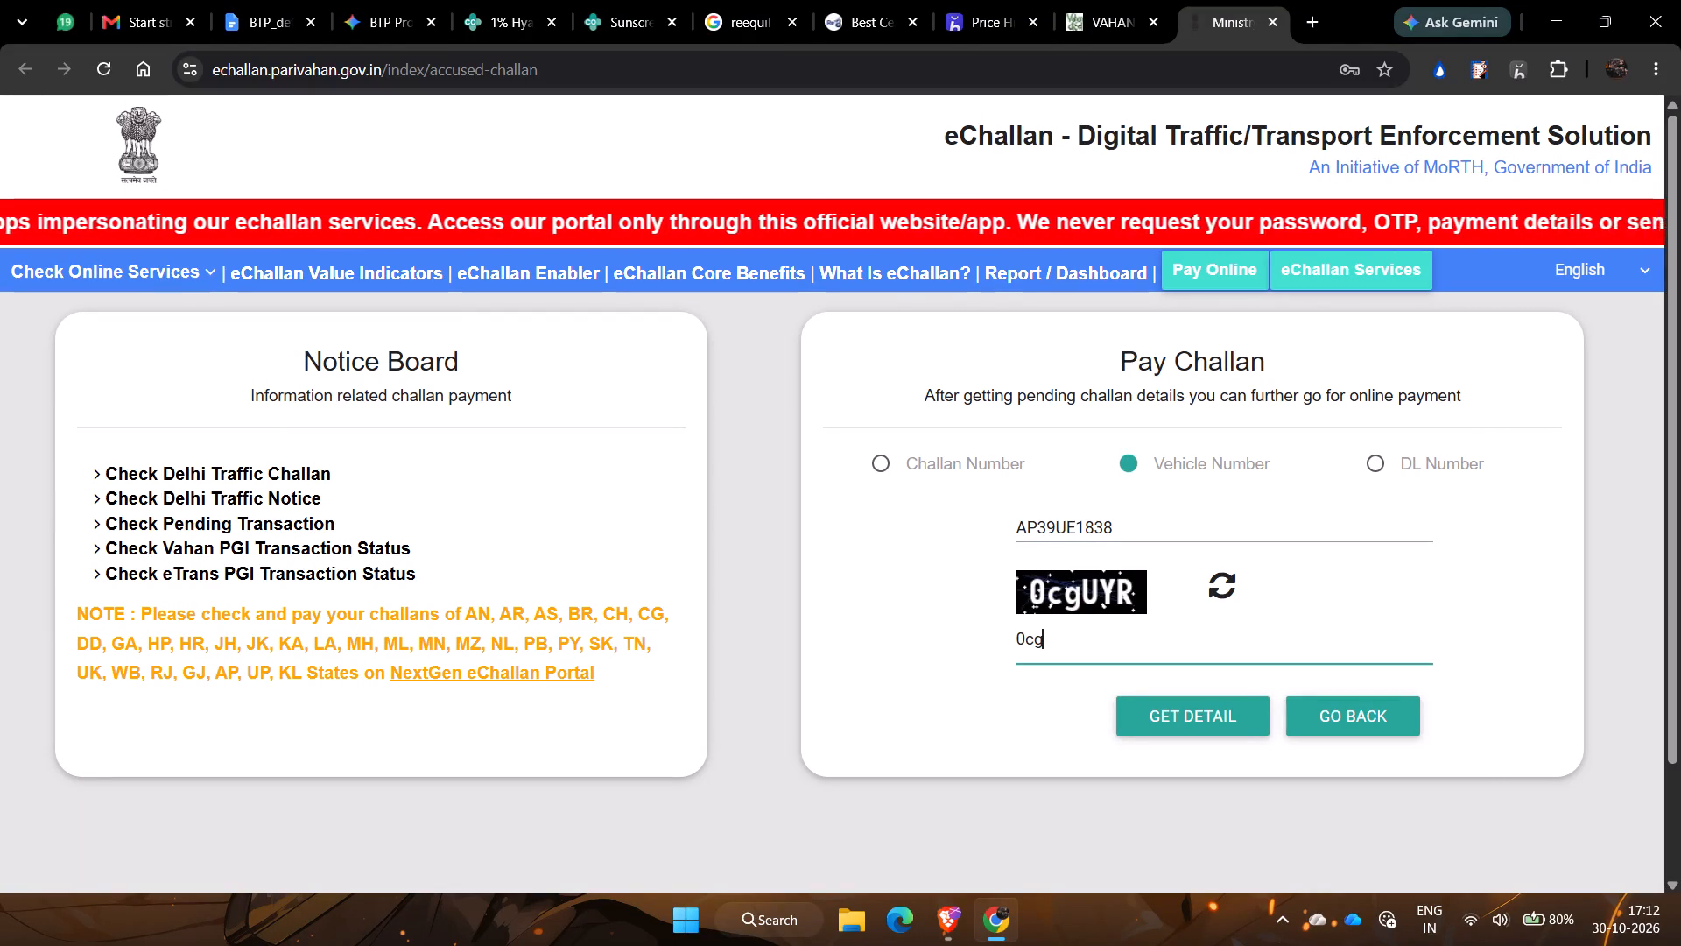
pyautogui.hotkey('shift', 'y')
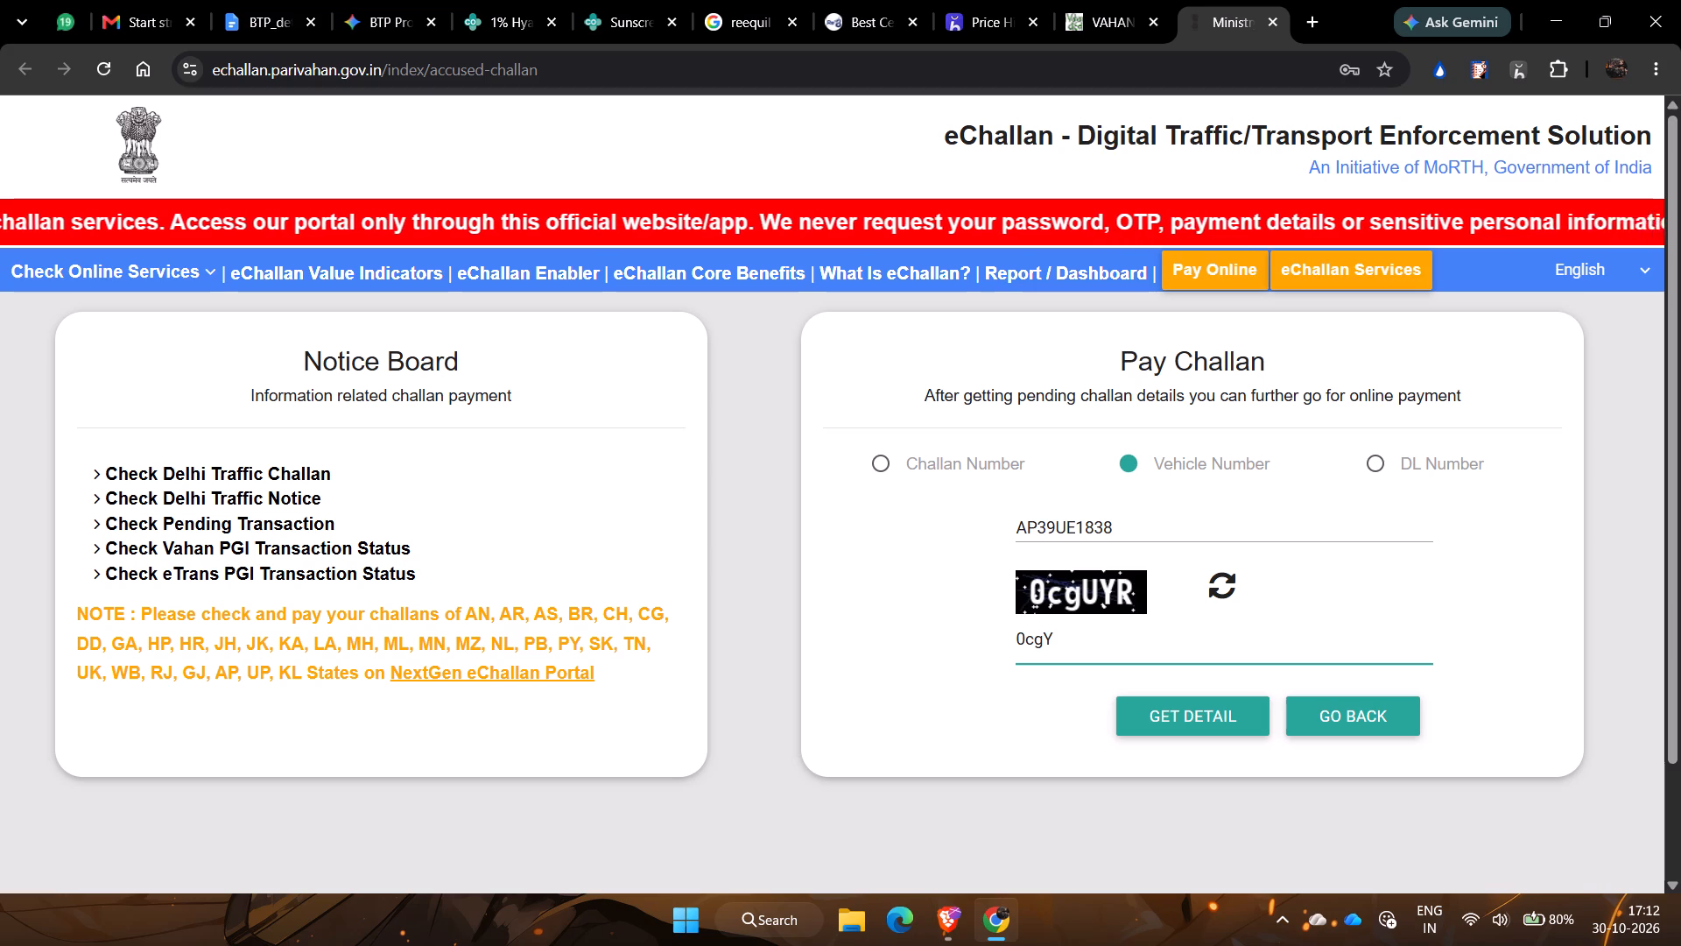
pyautogui.press('BackSpace')
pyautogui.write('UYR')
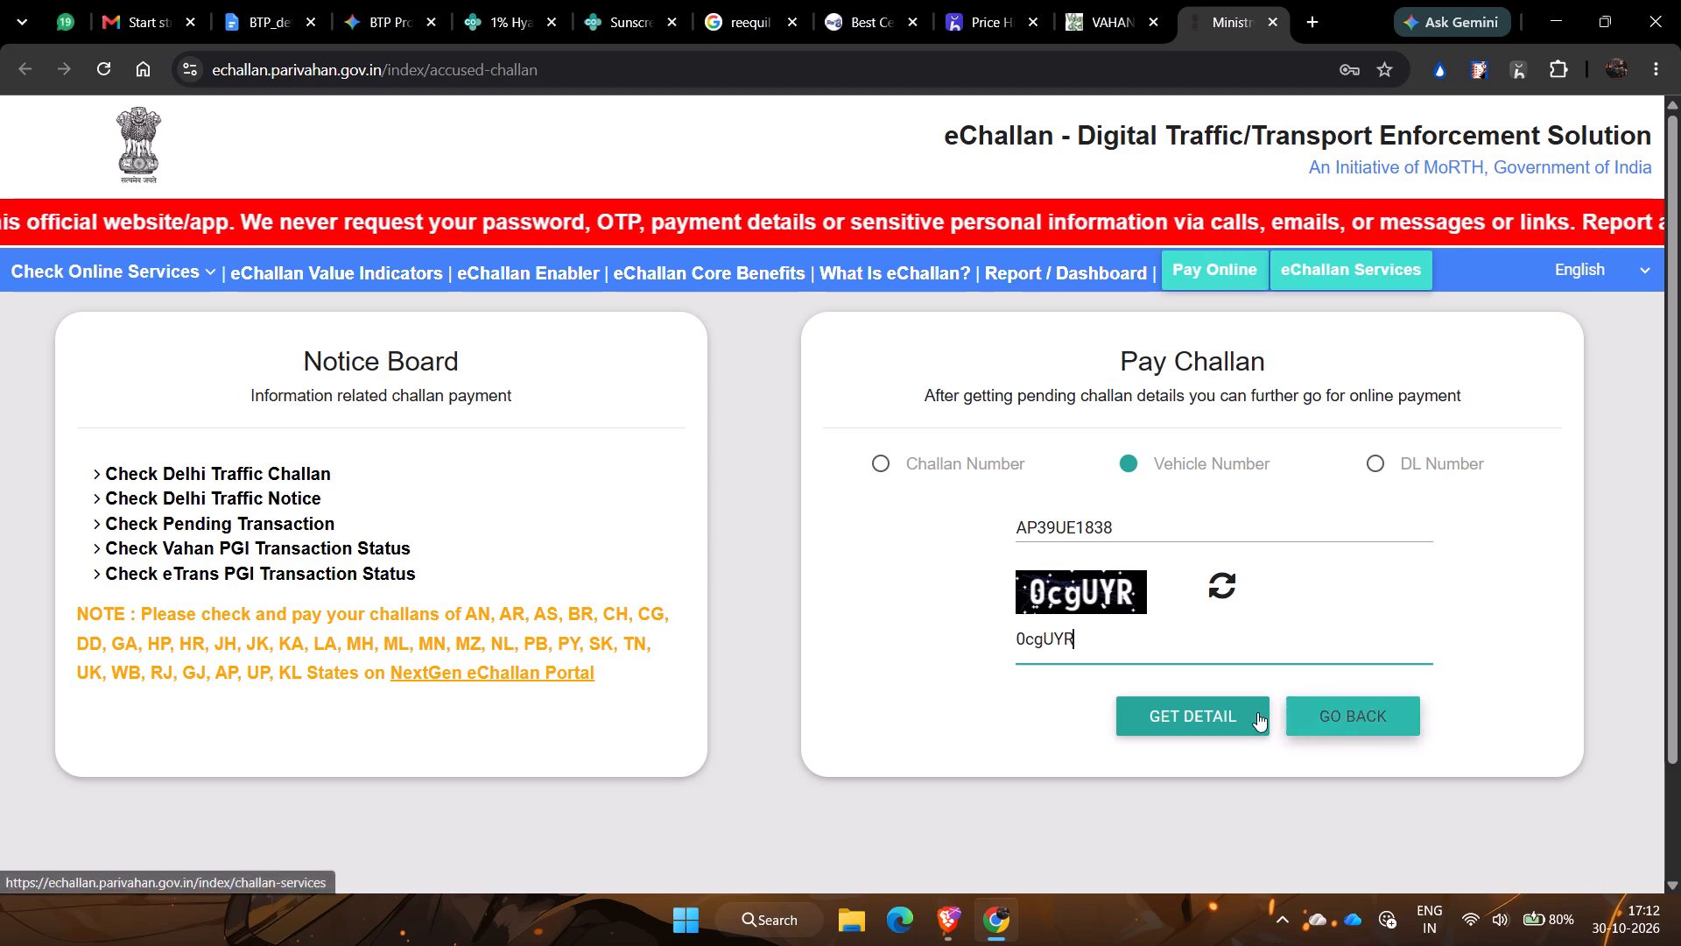
# Look up the pending challans for the entered vehicle number on the eChallan site and dismiss the status message.
pyautogui.click(1213, 712)
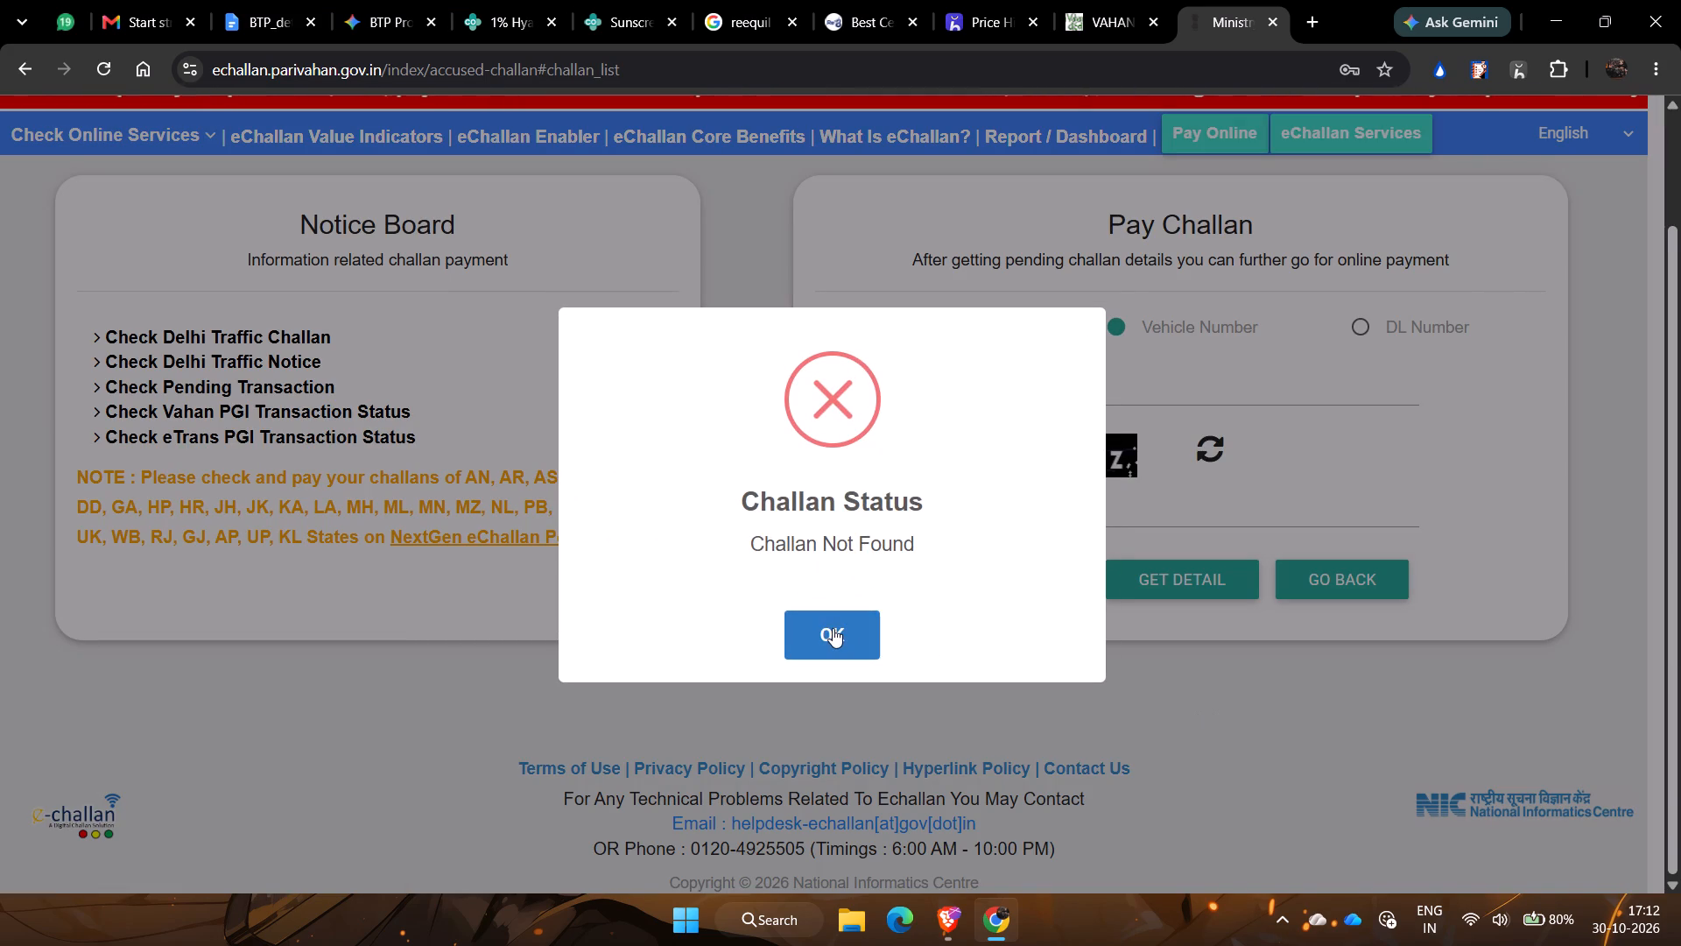
pyautogui.click(833, 628)
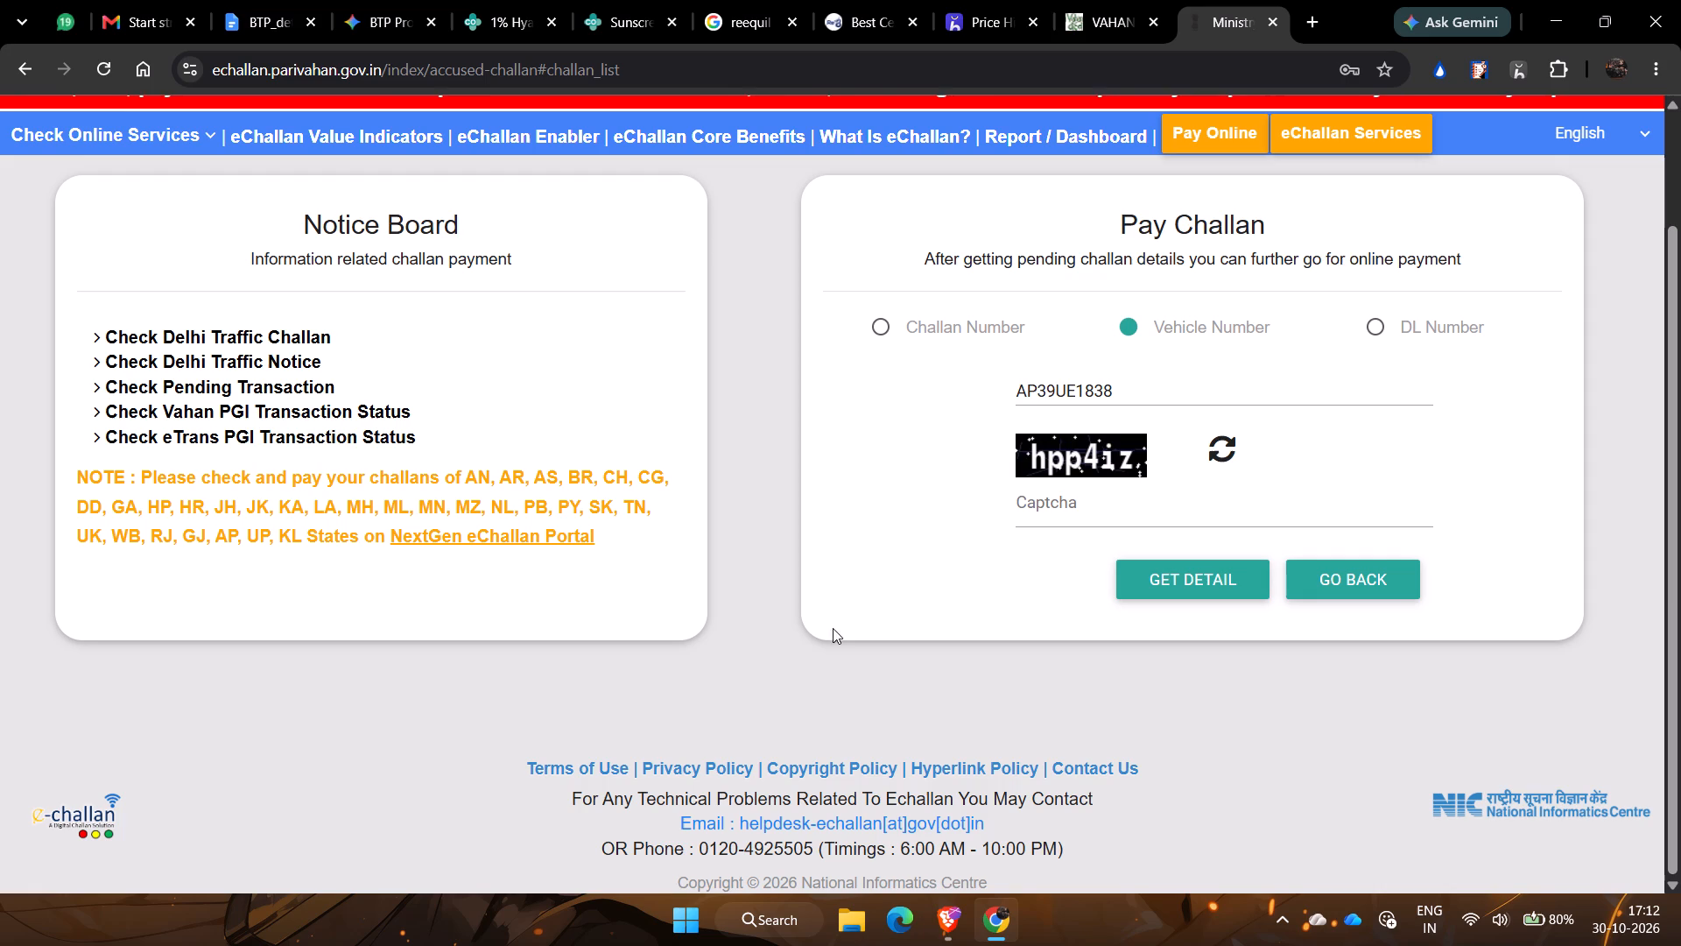
# Return to the VAHAN road tax application, proceed past the pending-challan notice and submit the prefilled vehicle details.
pyautogui.click(1117, 10)
pyautogui.scroll(-3, 791, 602)
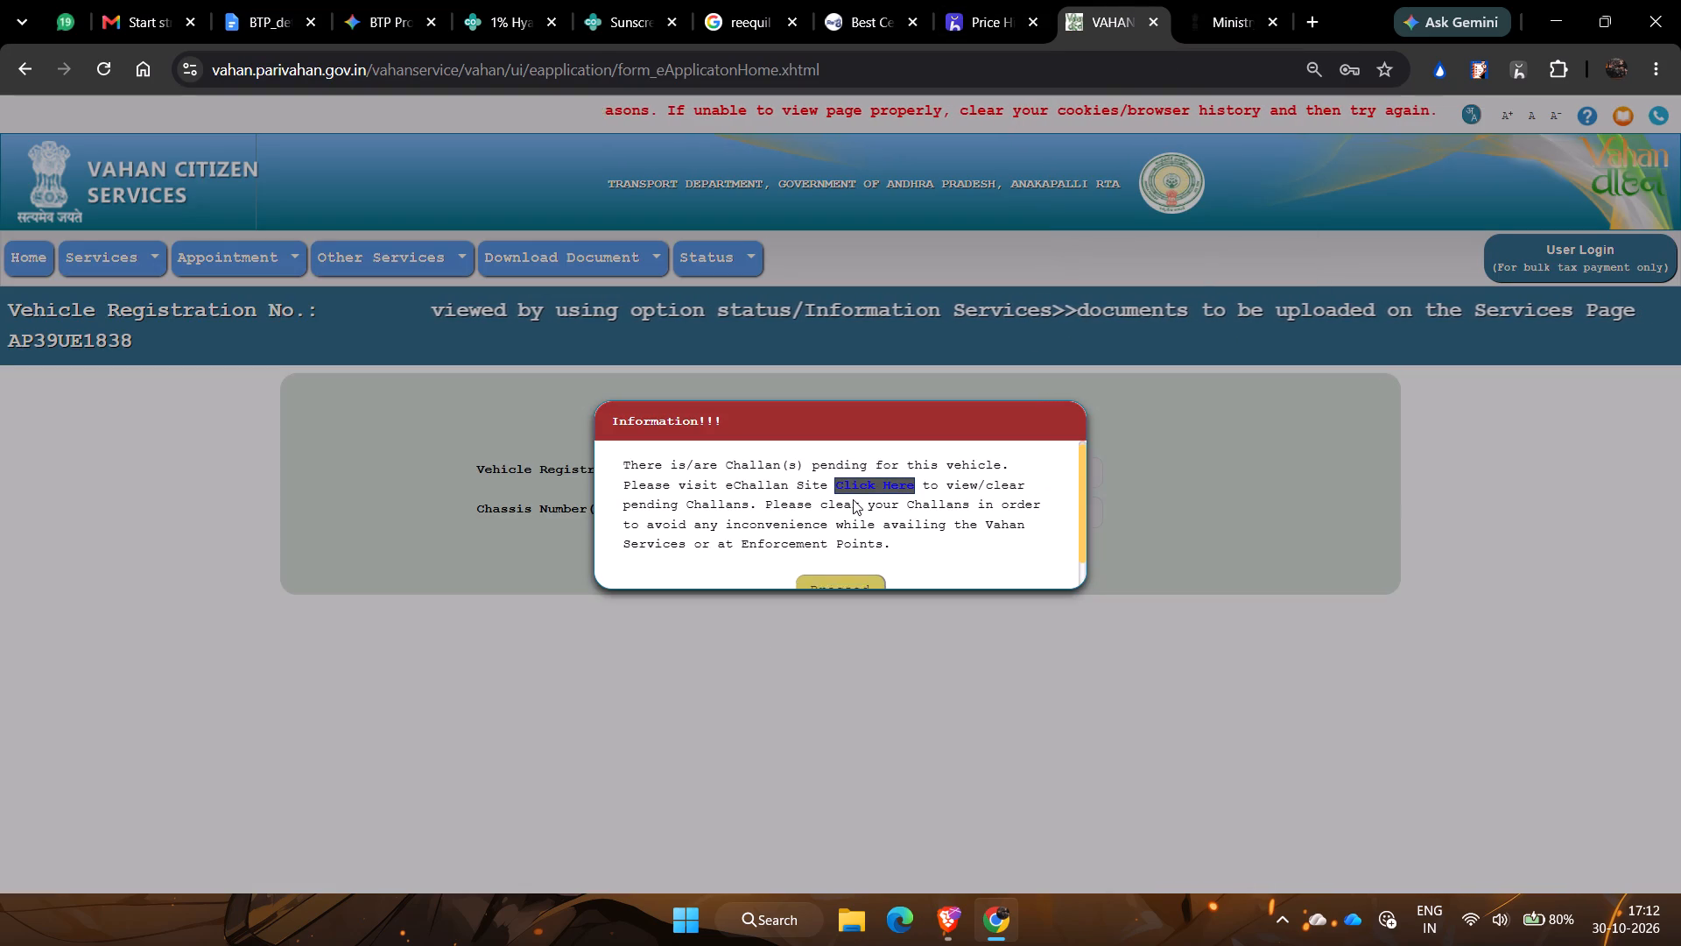
pyautogui.click(851, 545)
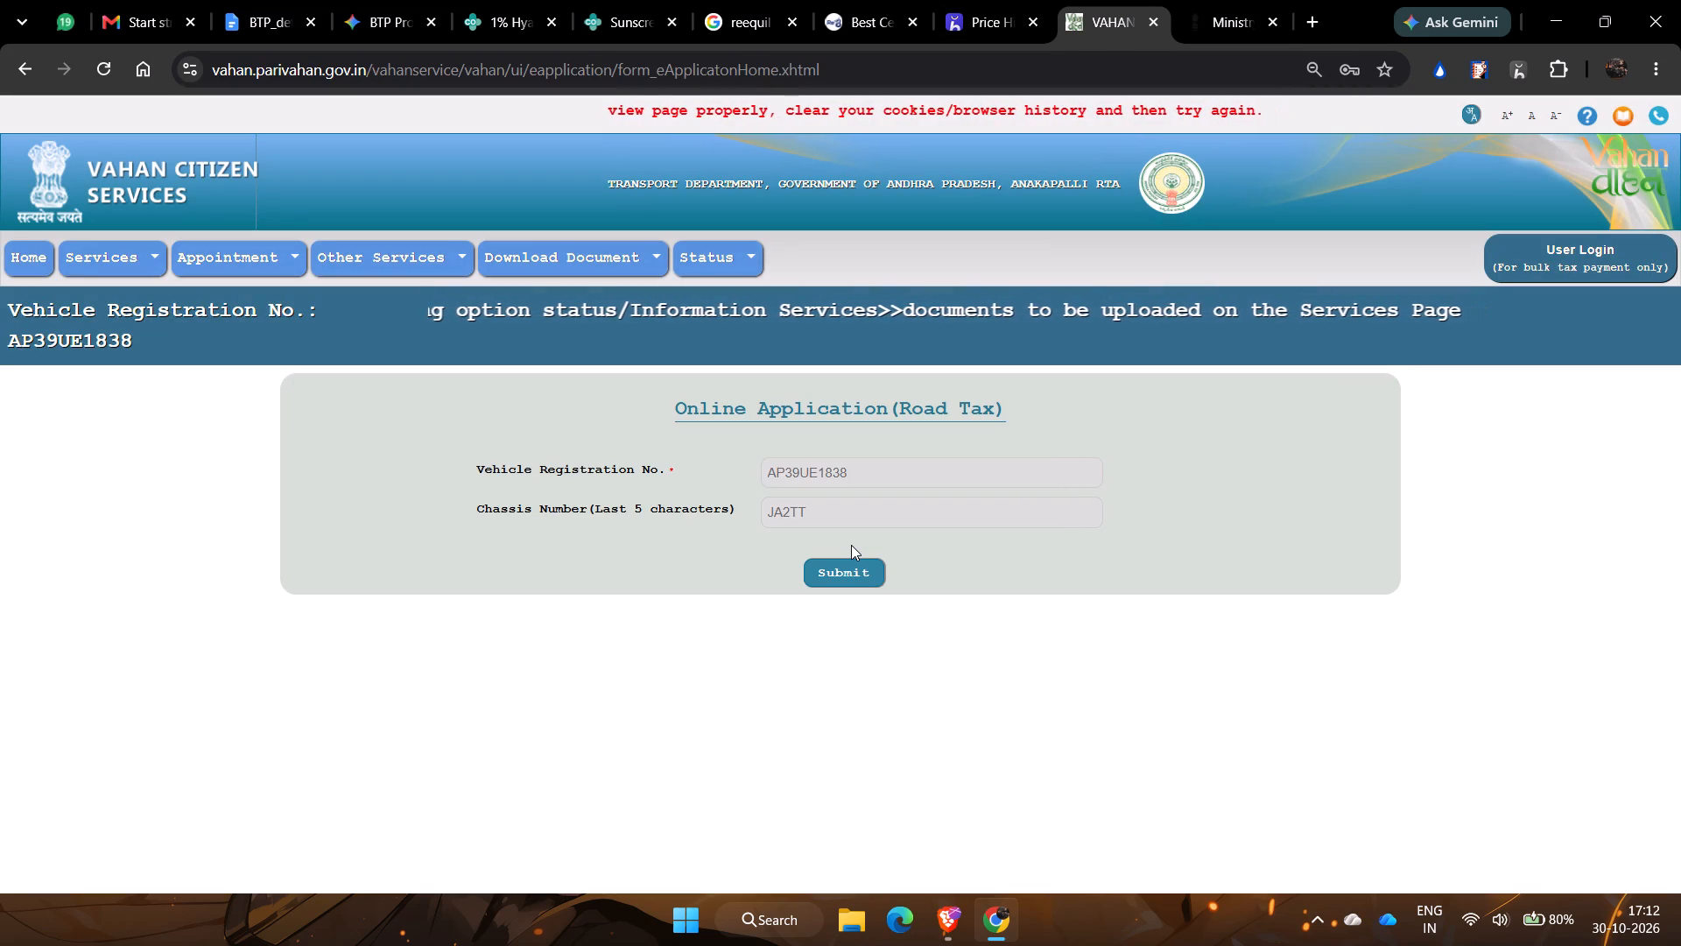
pyautogui.click(851, 587)
pyautogui.click(854, 578)
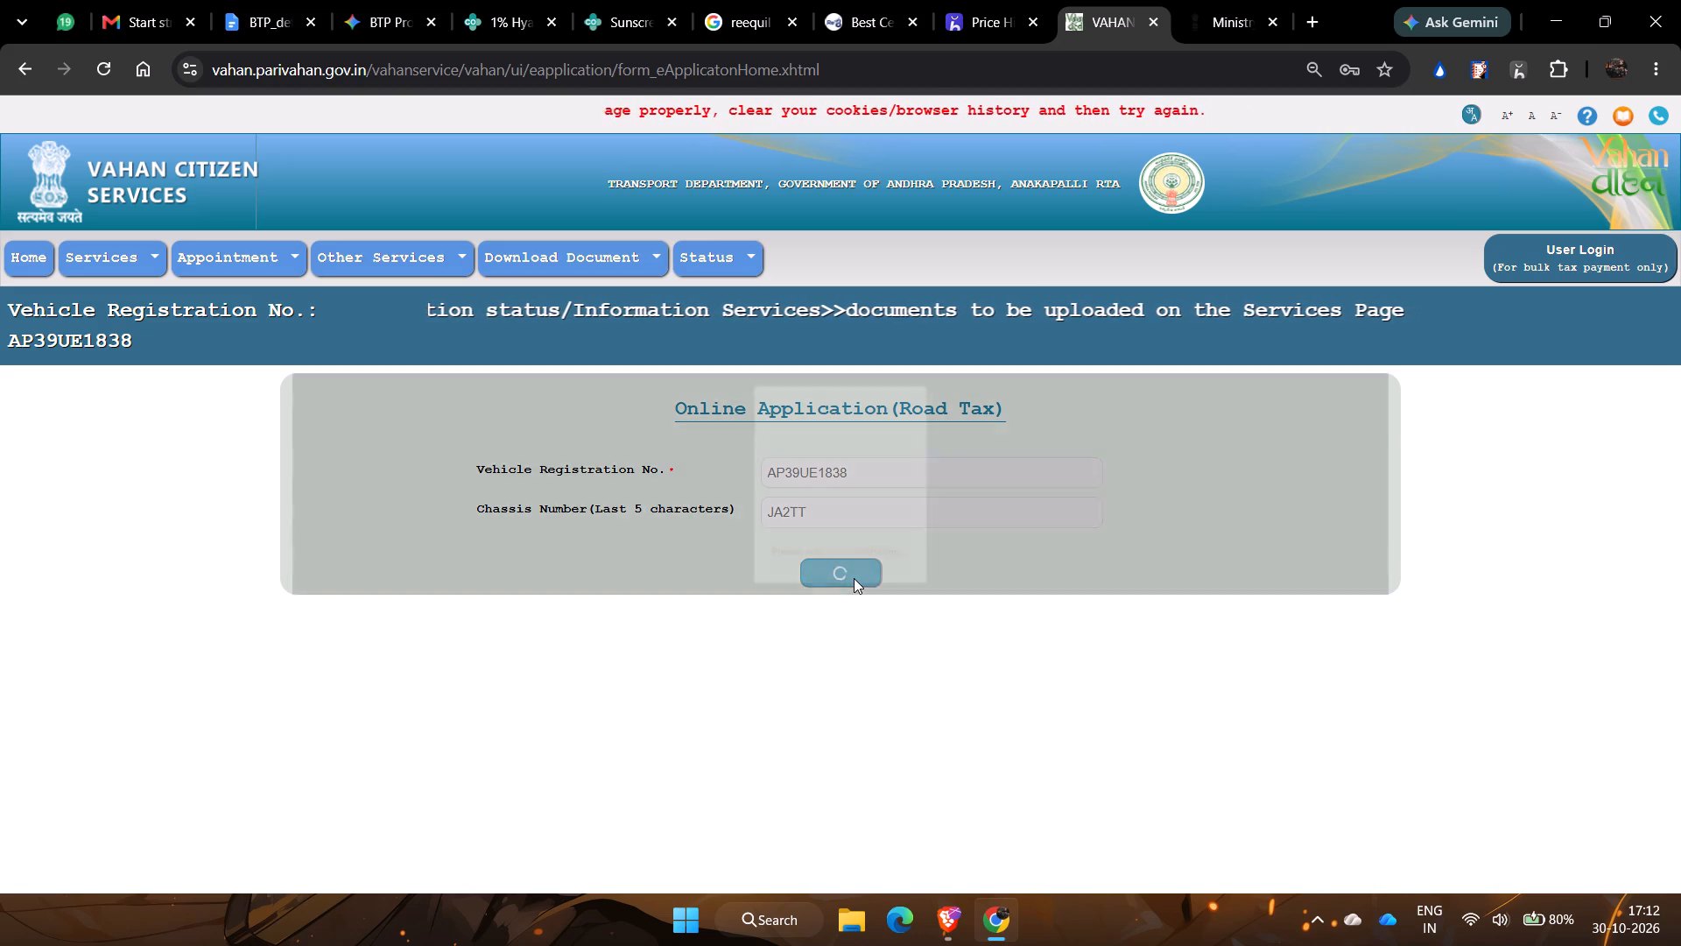
# Set the tax mode for the MV Tax row in the tax details to QUARTERLY.
pyautogui.scroll(-3, 854, 570)
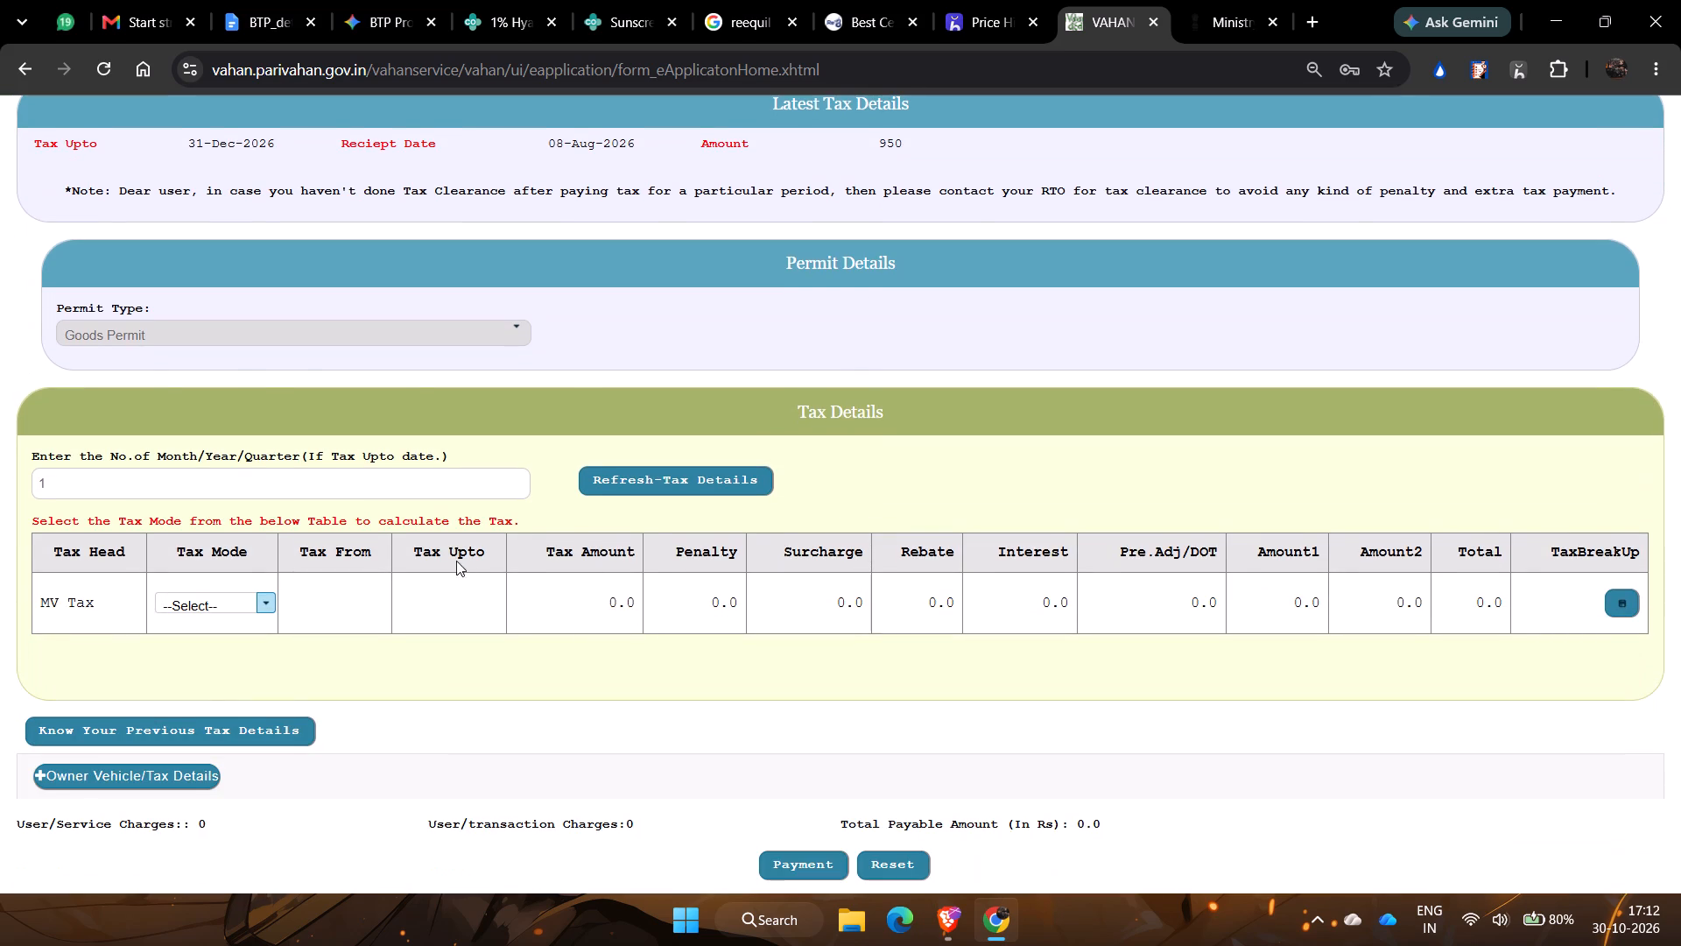
pyautogui.click(231, 589)
pyautogui.click(230, 602)
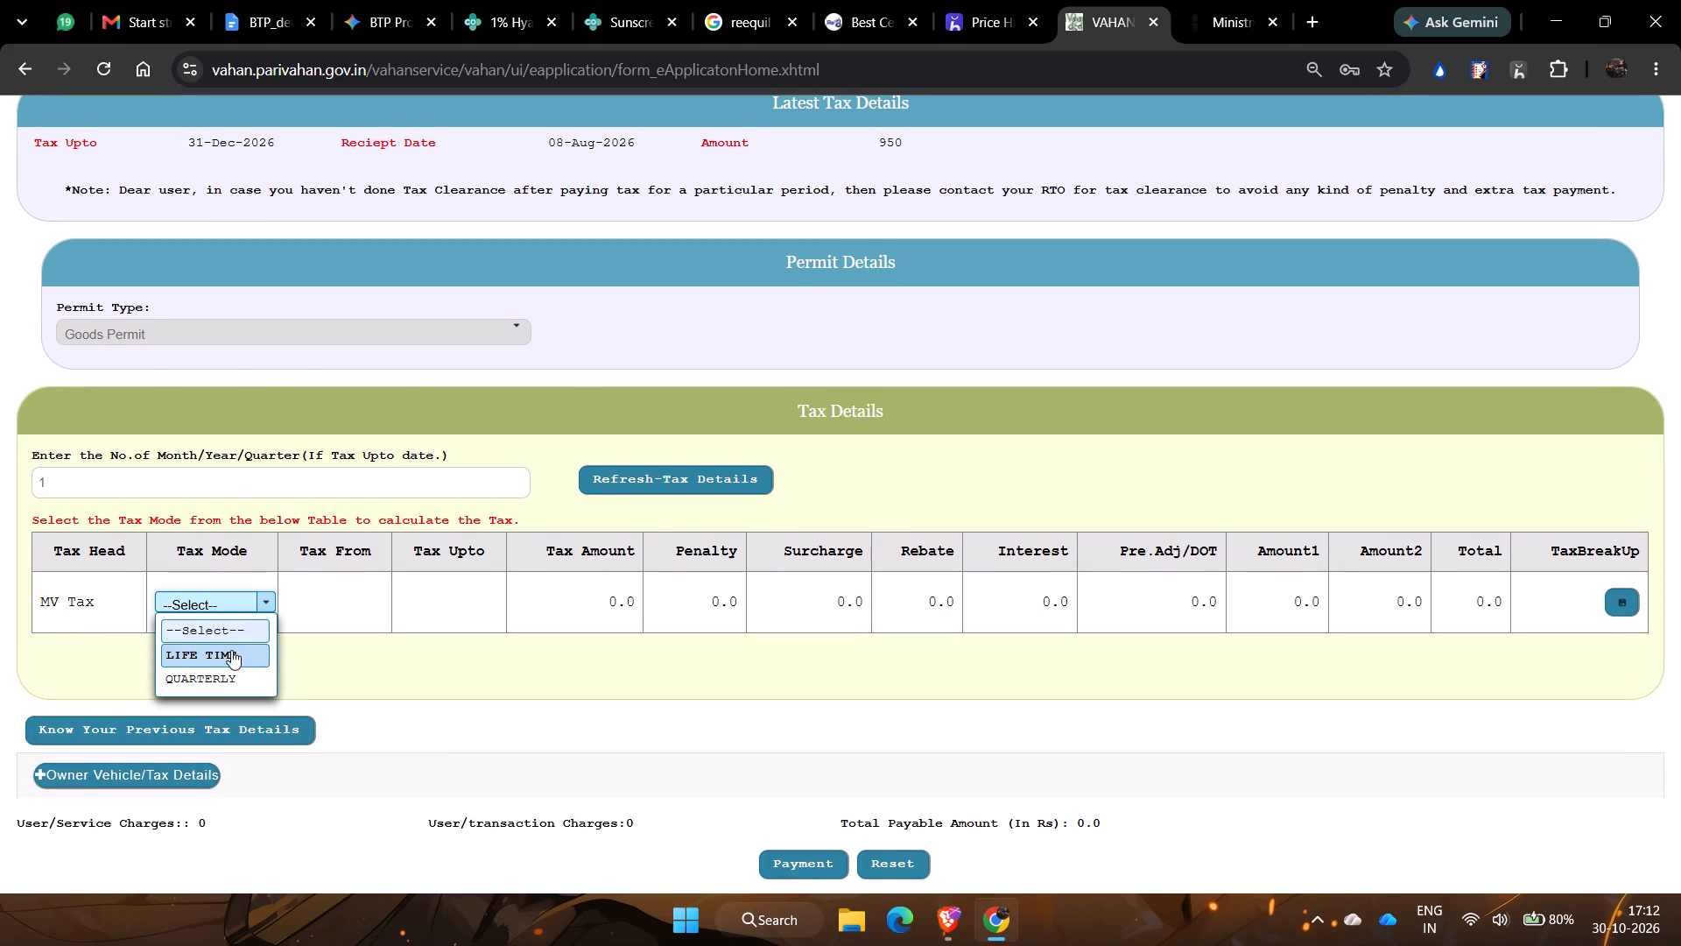
pyautogui.click(221, 686)
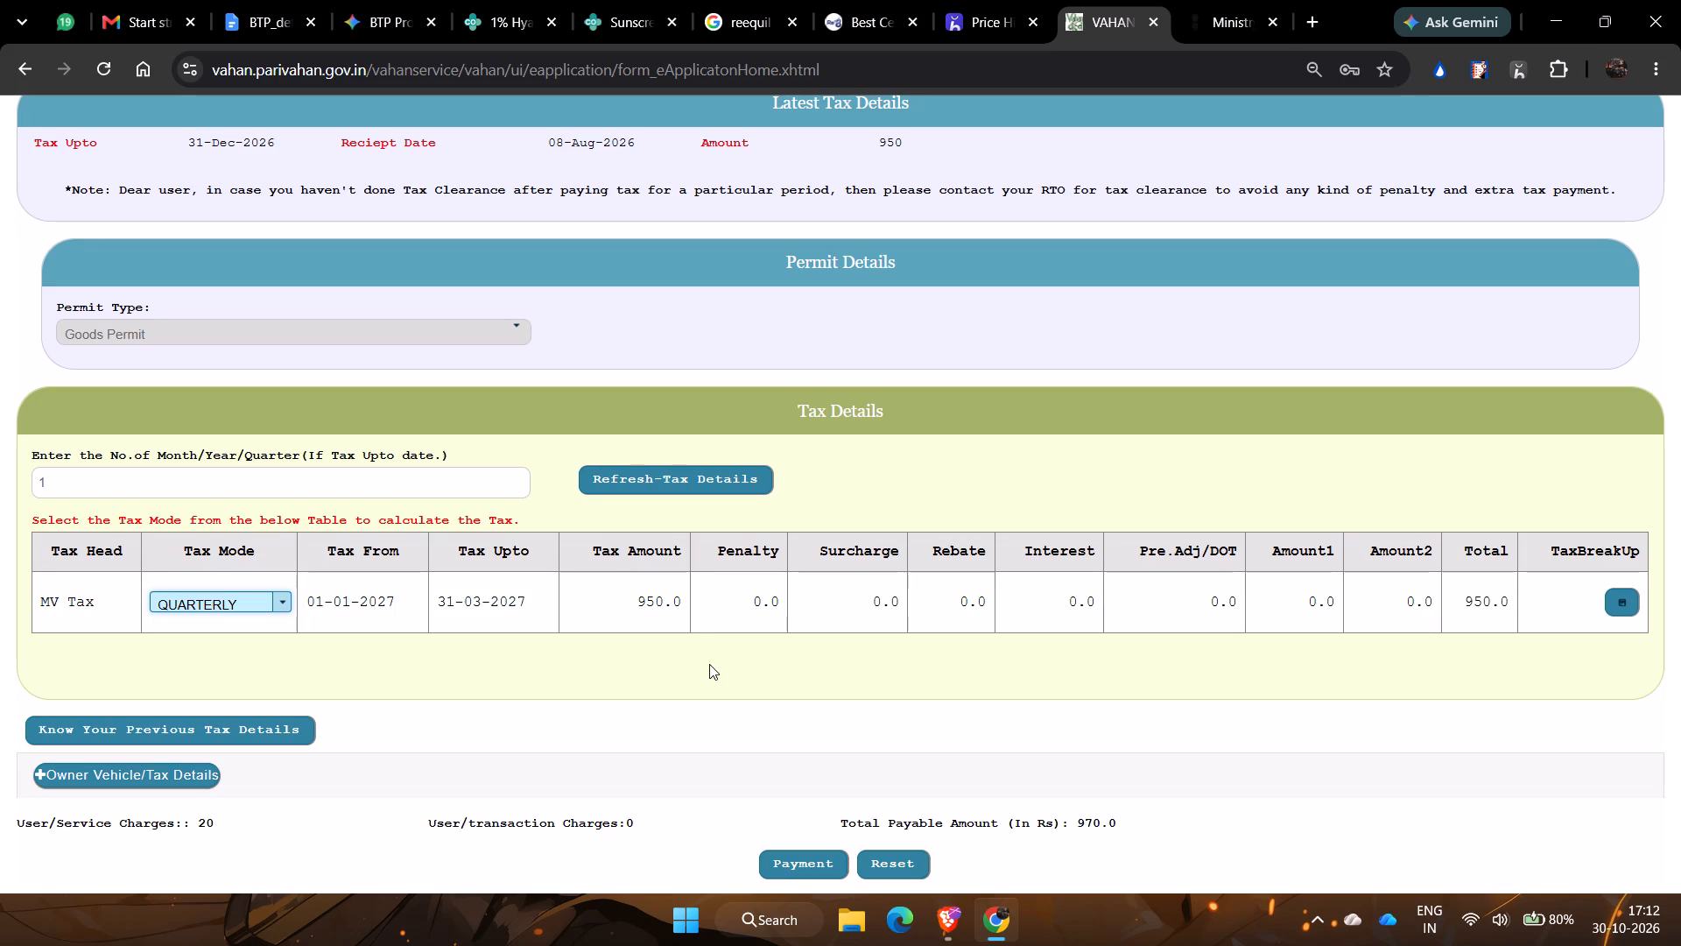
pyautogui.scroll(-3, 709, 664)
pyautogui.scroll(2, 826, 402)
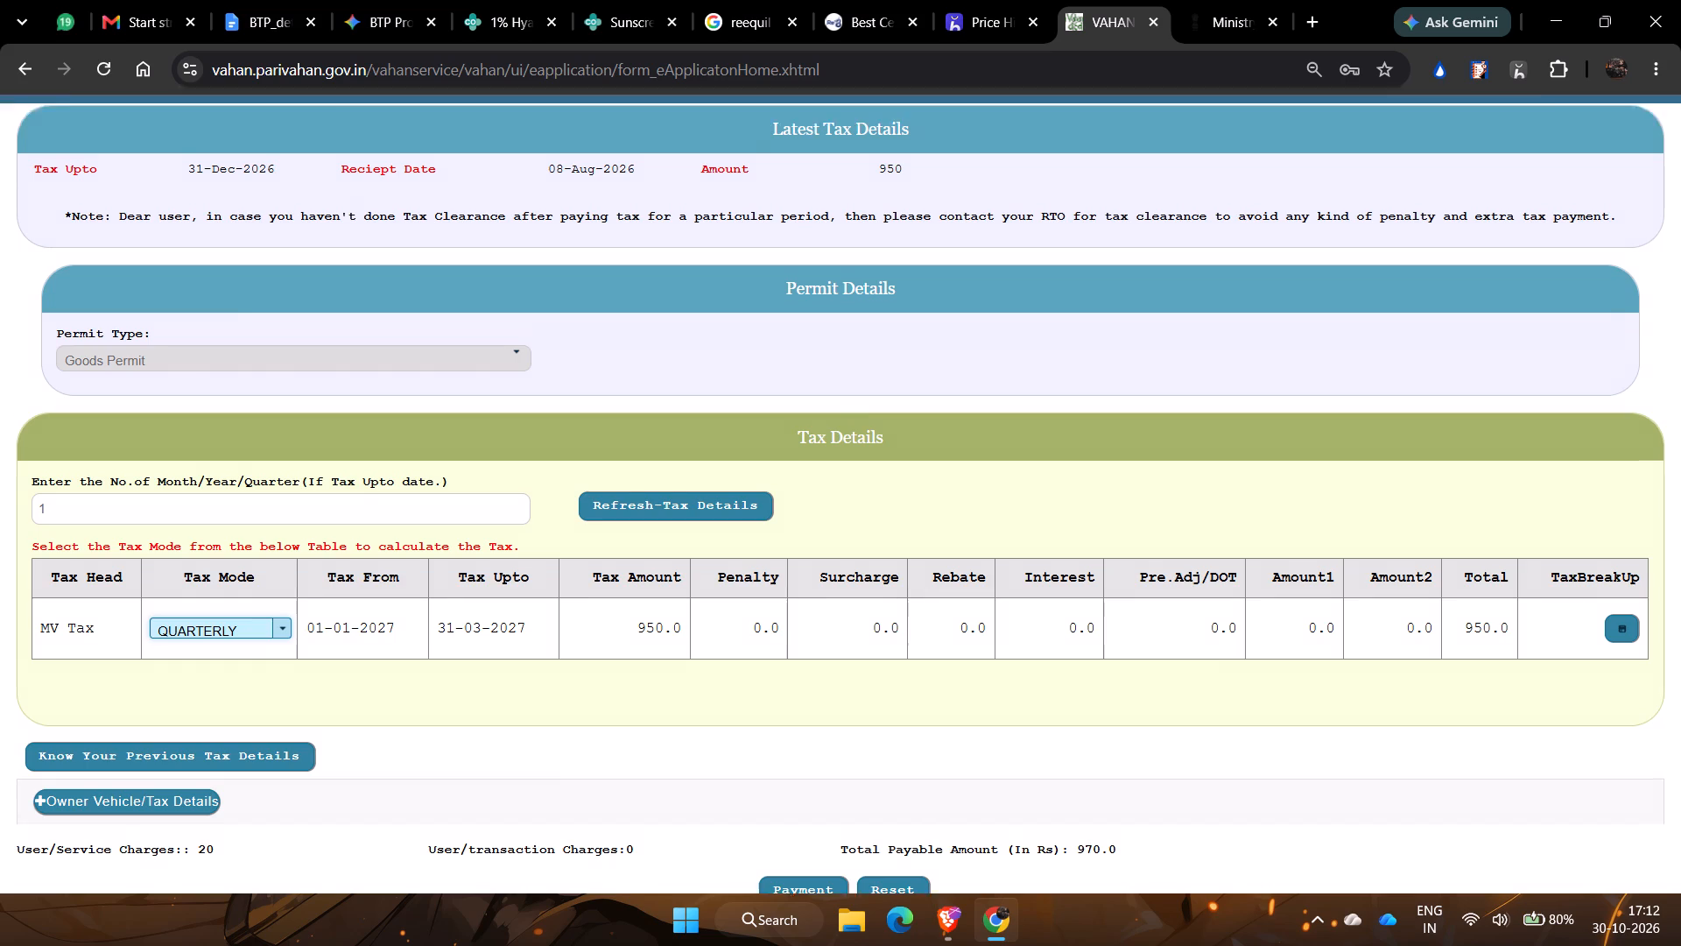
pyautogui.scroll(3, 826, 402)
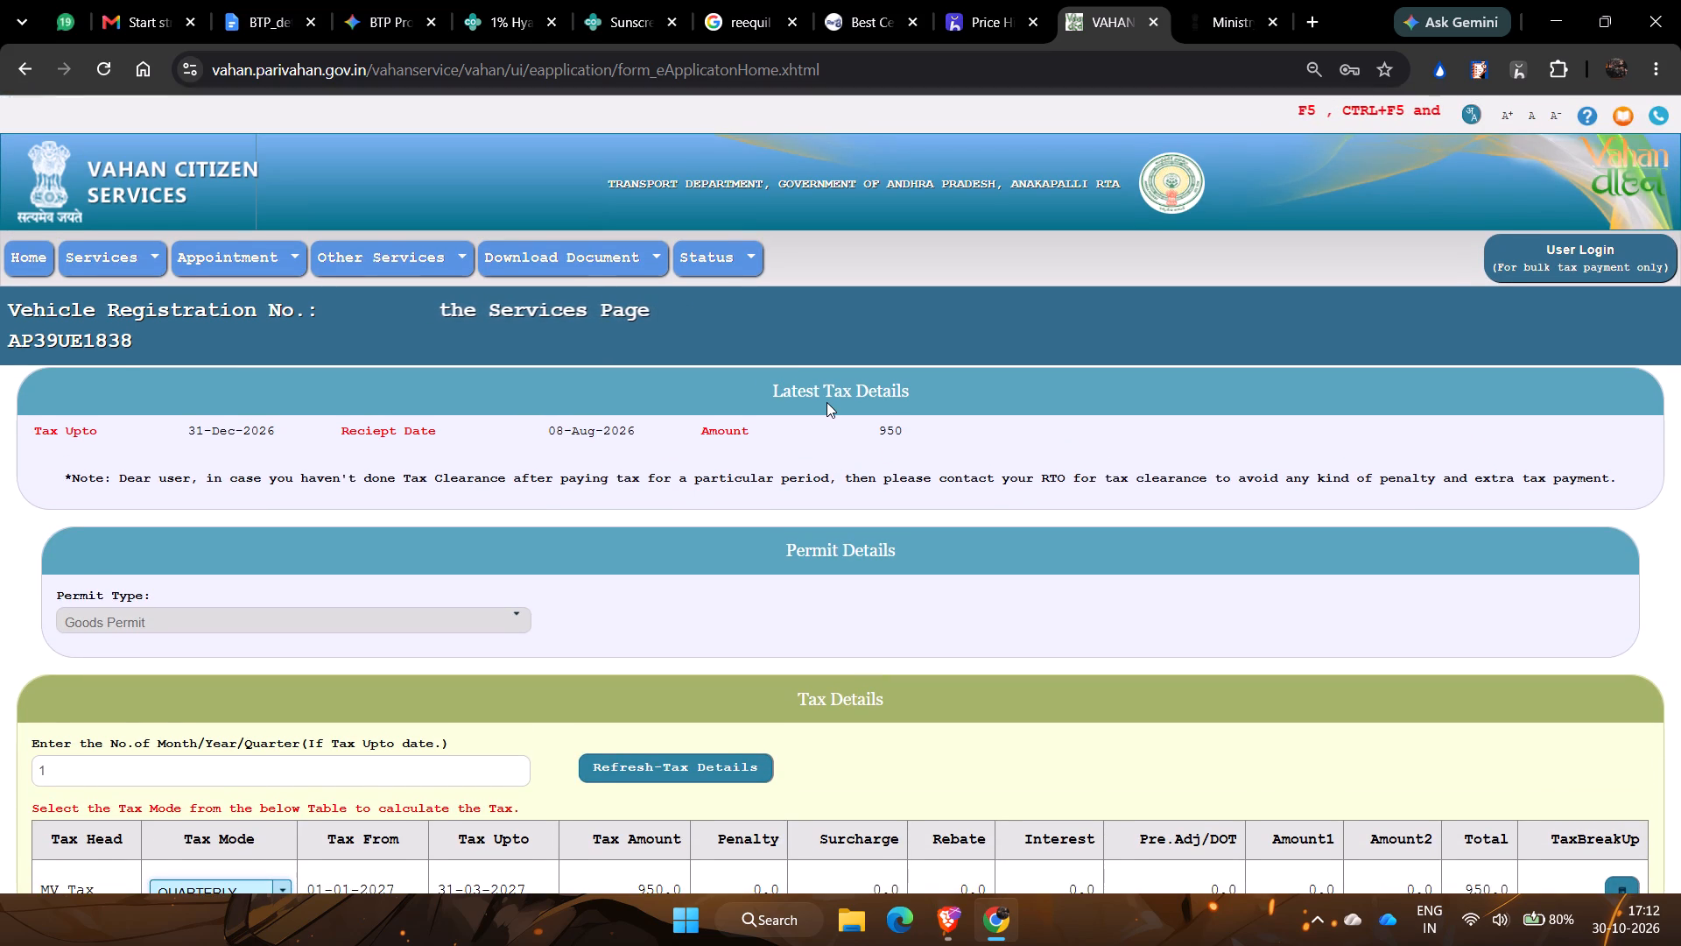
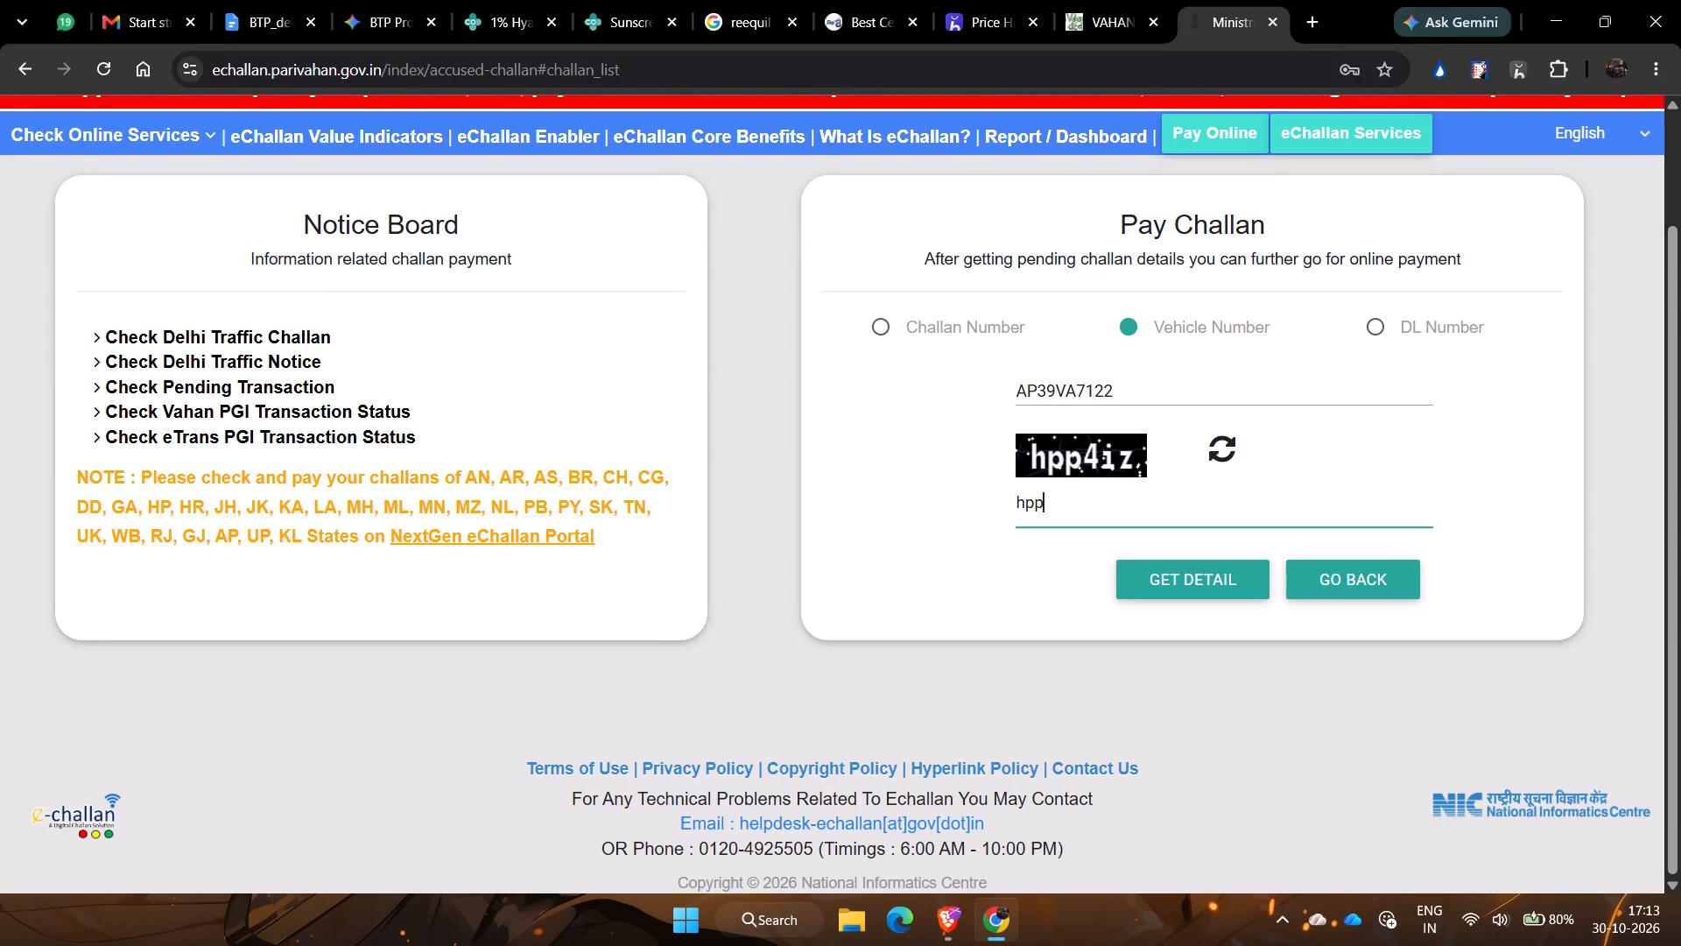
# Complete the captcha, look up the pending challans for the entered vehicle number and dismiss the challan status message.
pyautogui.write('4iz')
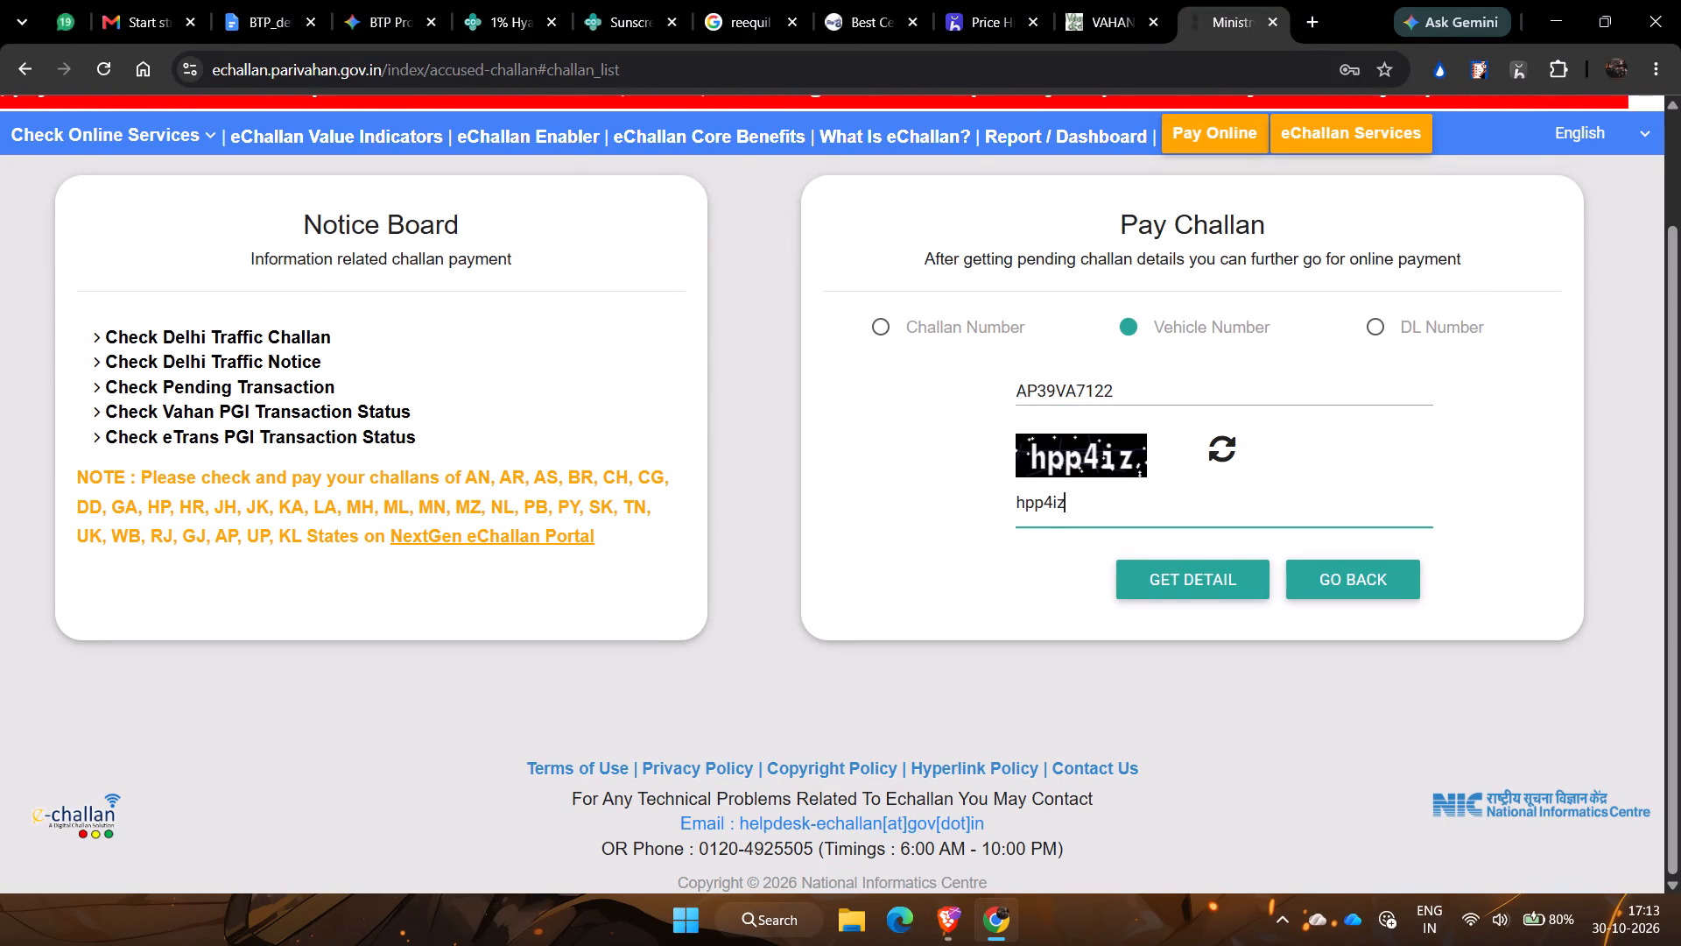
pyautogui.click(1177, 588)
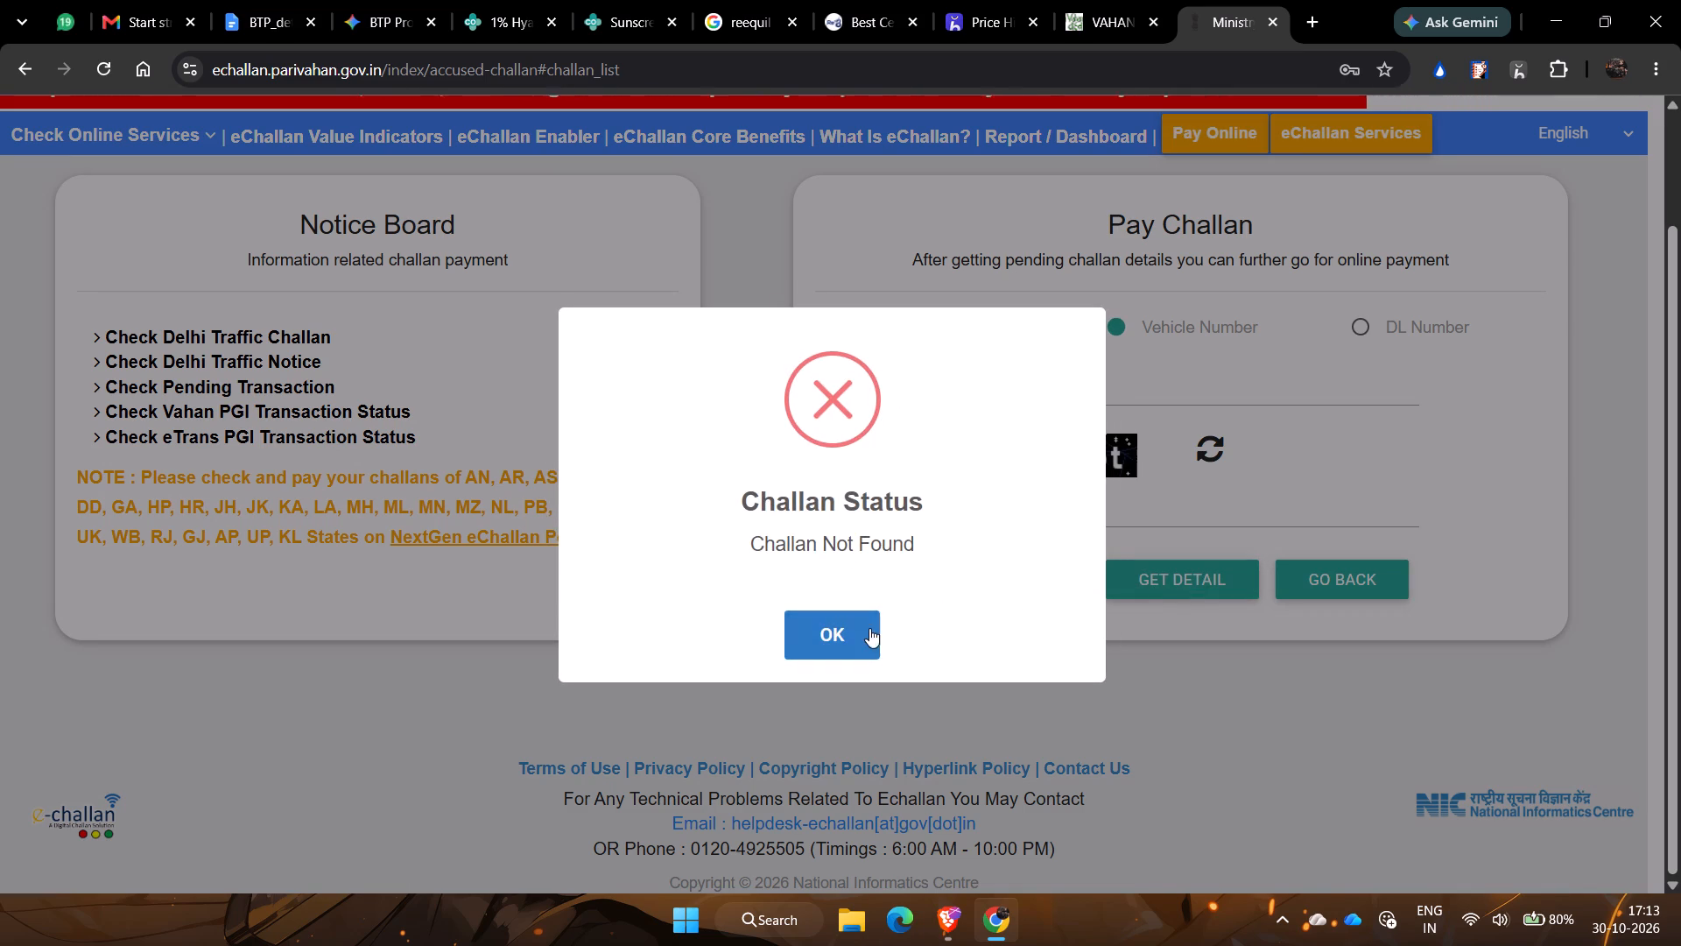
pyautogui.click(866, 629)
# Select the last three digits of the vehicle number in the Pay Challan form.
pyautogui.moveTo(1144, 380); pyautogui.dragTo(1083, 384)
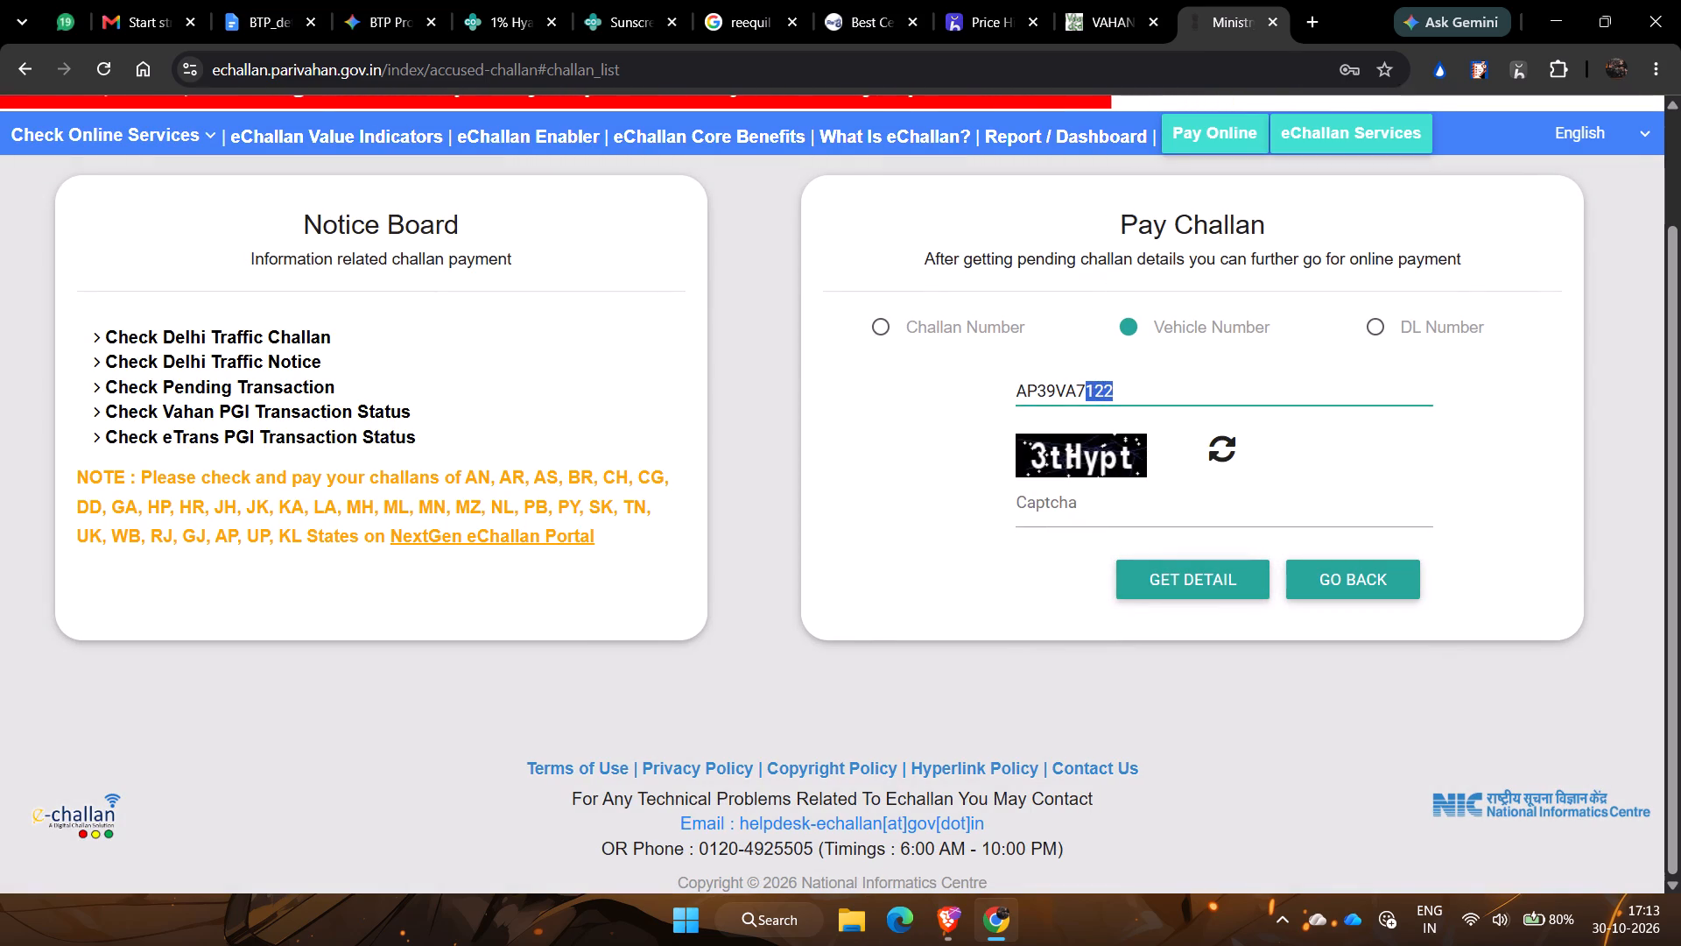
# Look up pending challans on the eChallan site for a different vehicle number, entering the captcha, and dismiss the status message.
pyautogui.moveTo(1083, 384); pyautogui.dragTo(1034, 393)
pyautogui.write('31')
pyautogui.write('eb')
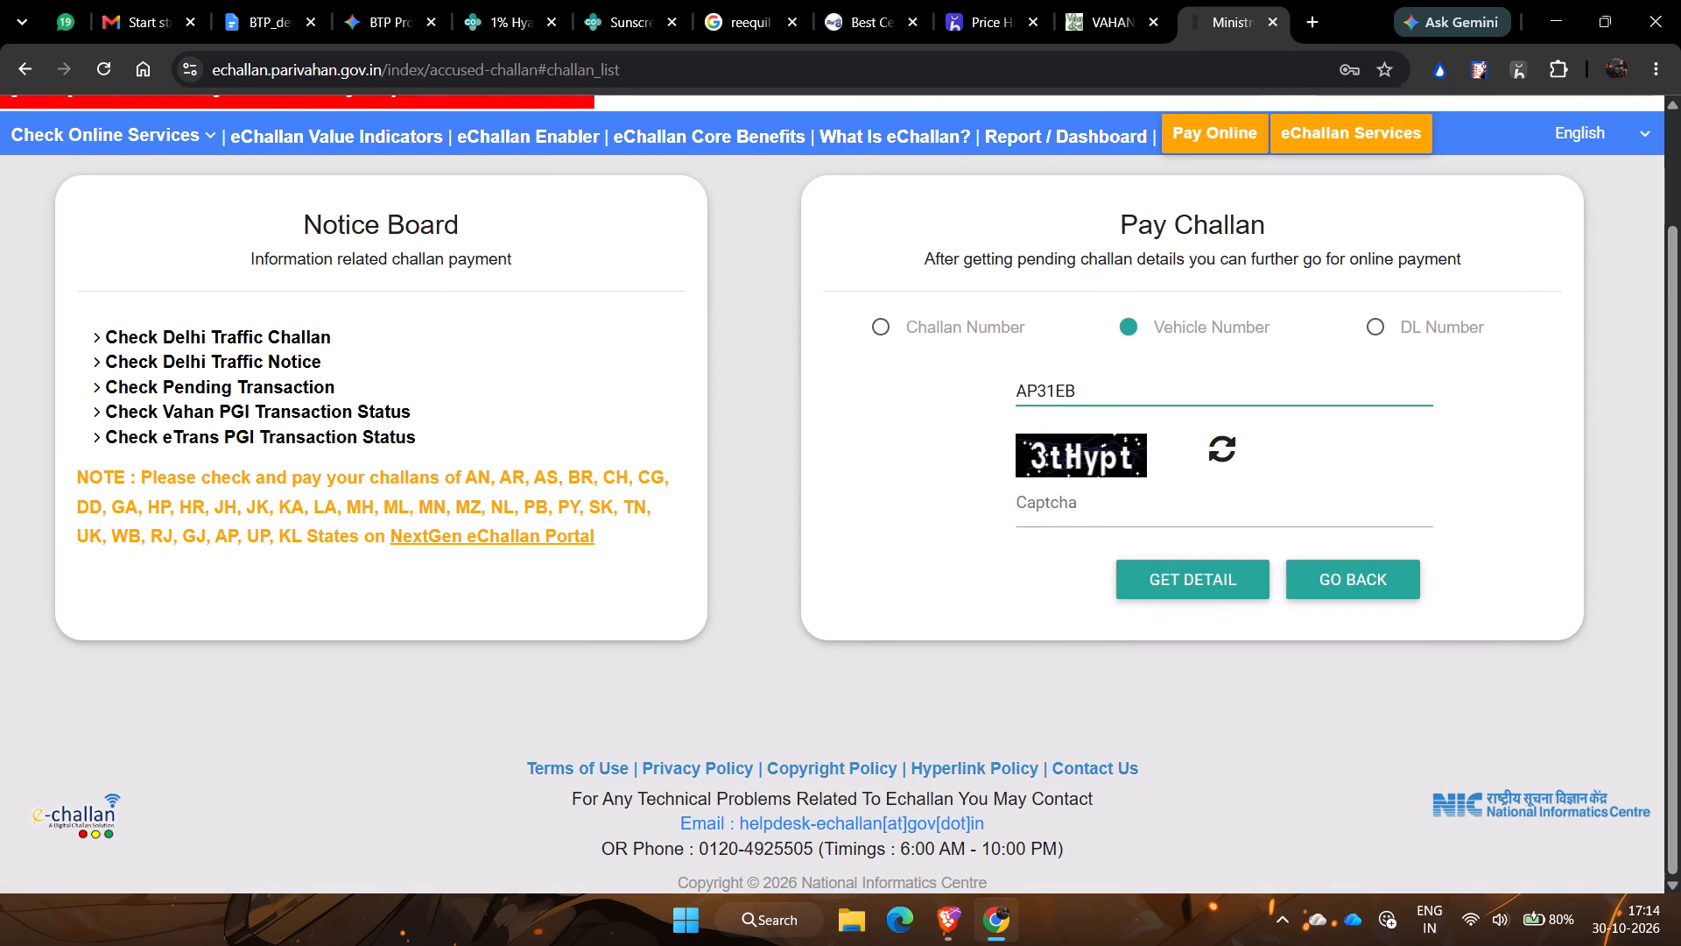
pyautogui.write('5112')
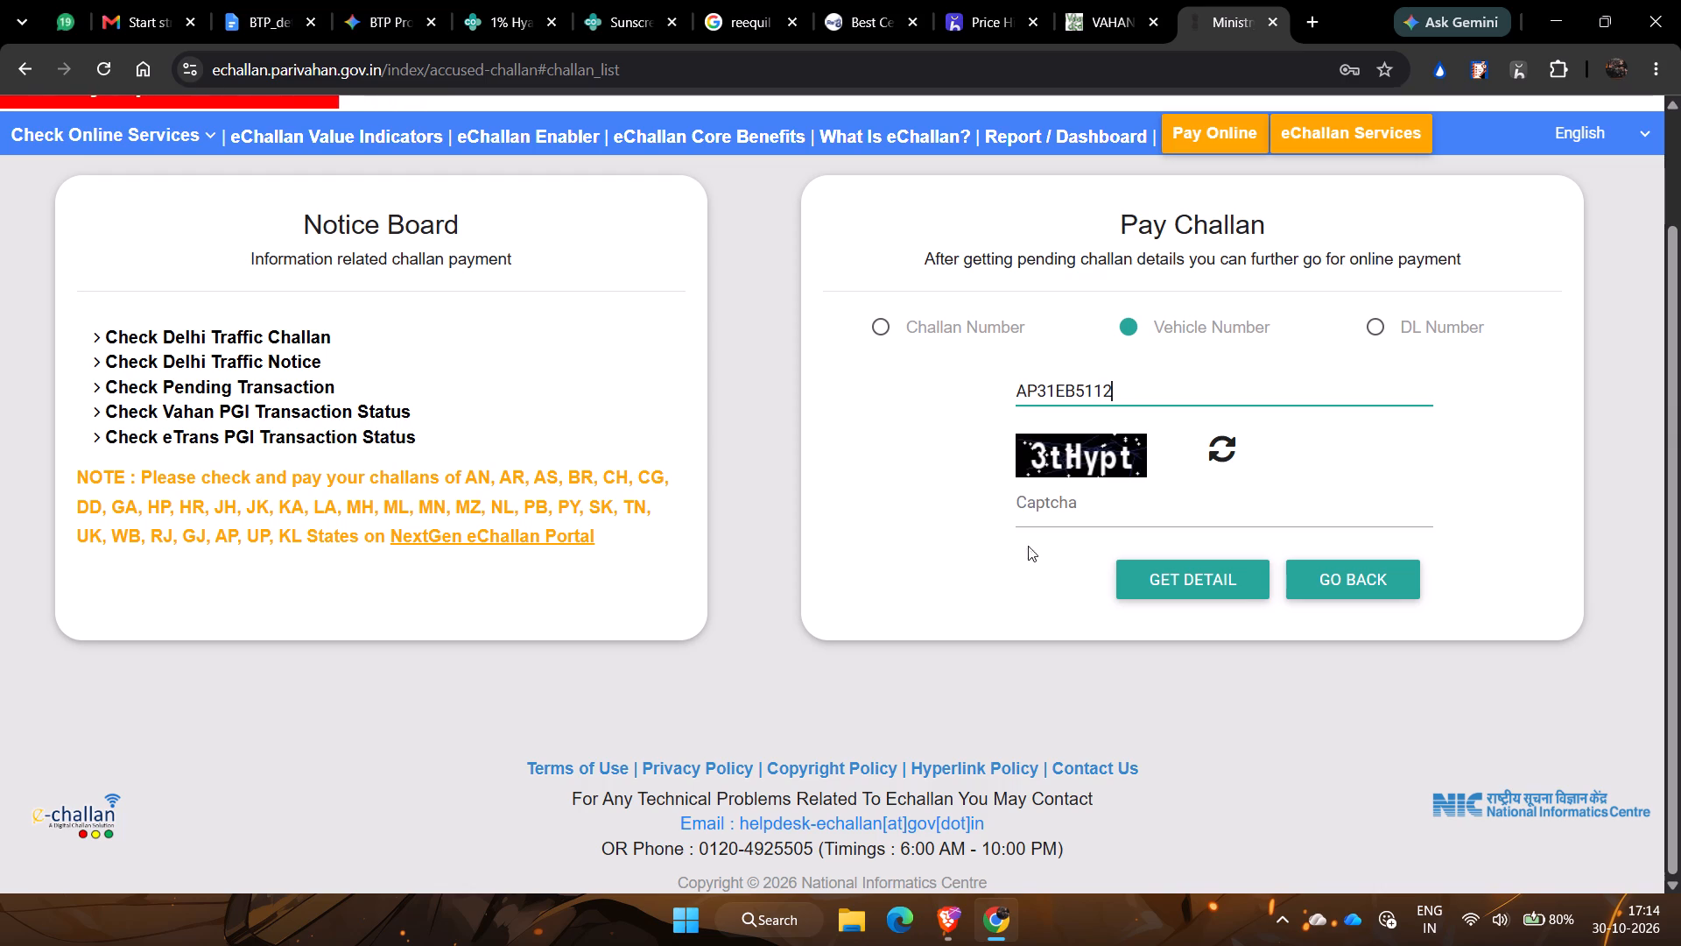
pyautogui.click(1086, 506)
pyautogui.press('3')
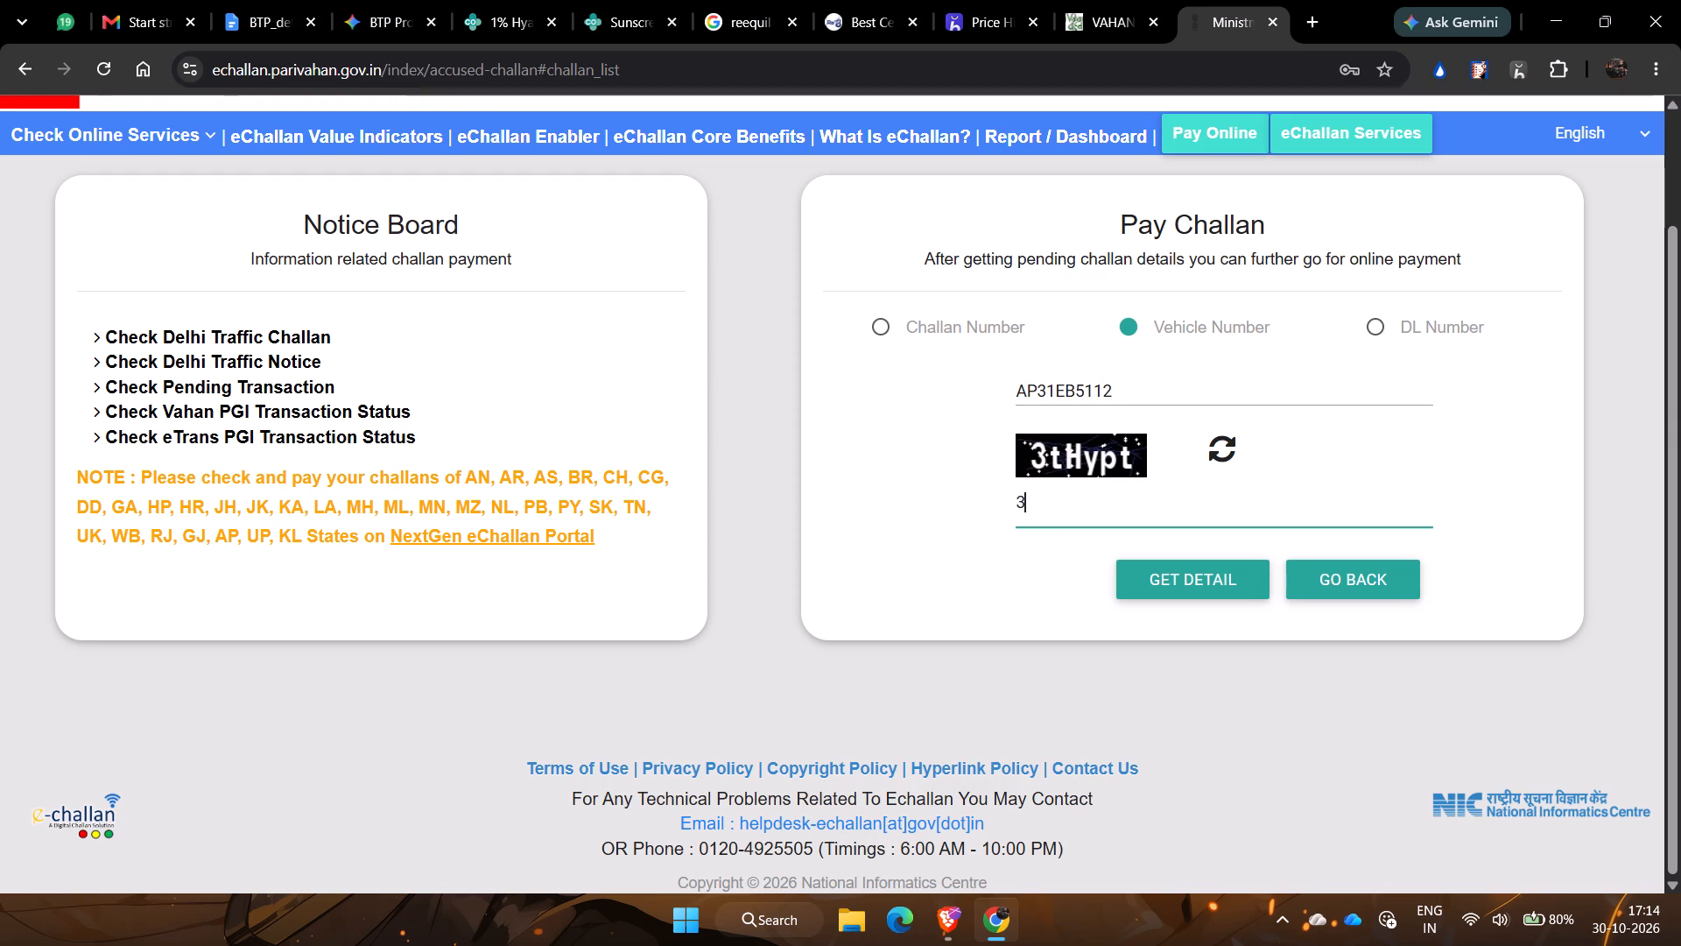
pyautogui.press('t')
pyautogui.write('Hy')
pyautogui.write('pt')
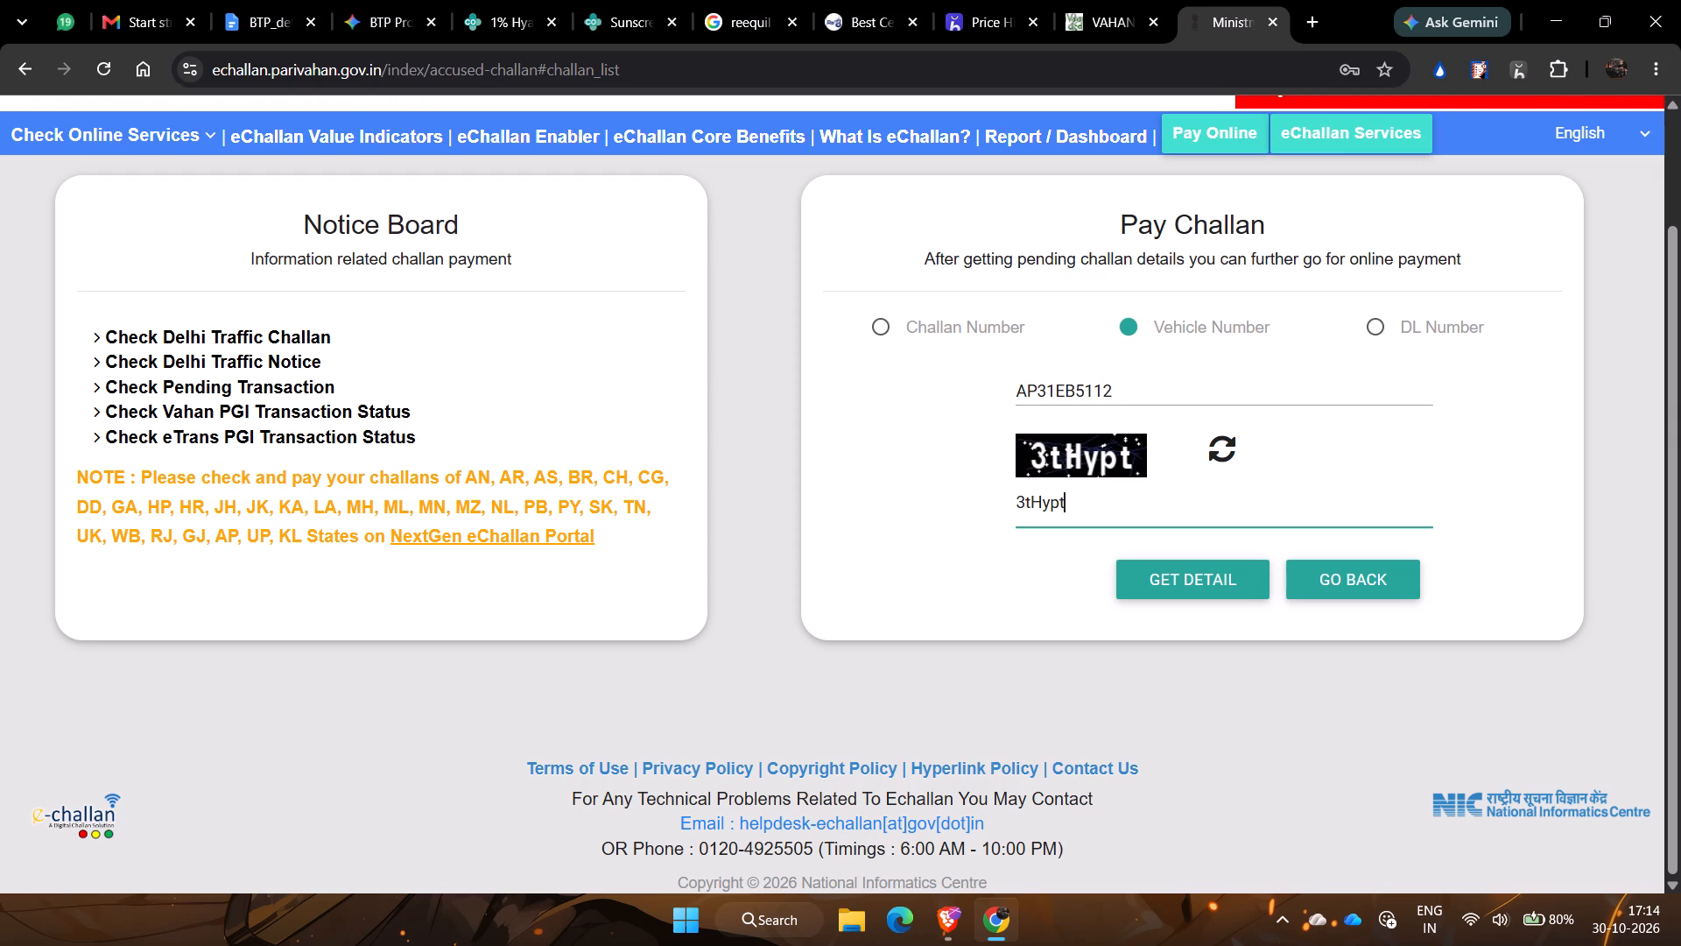
pyautogui.click(1181, 562)
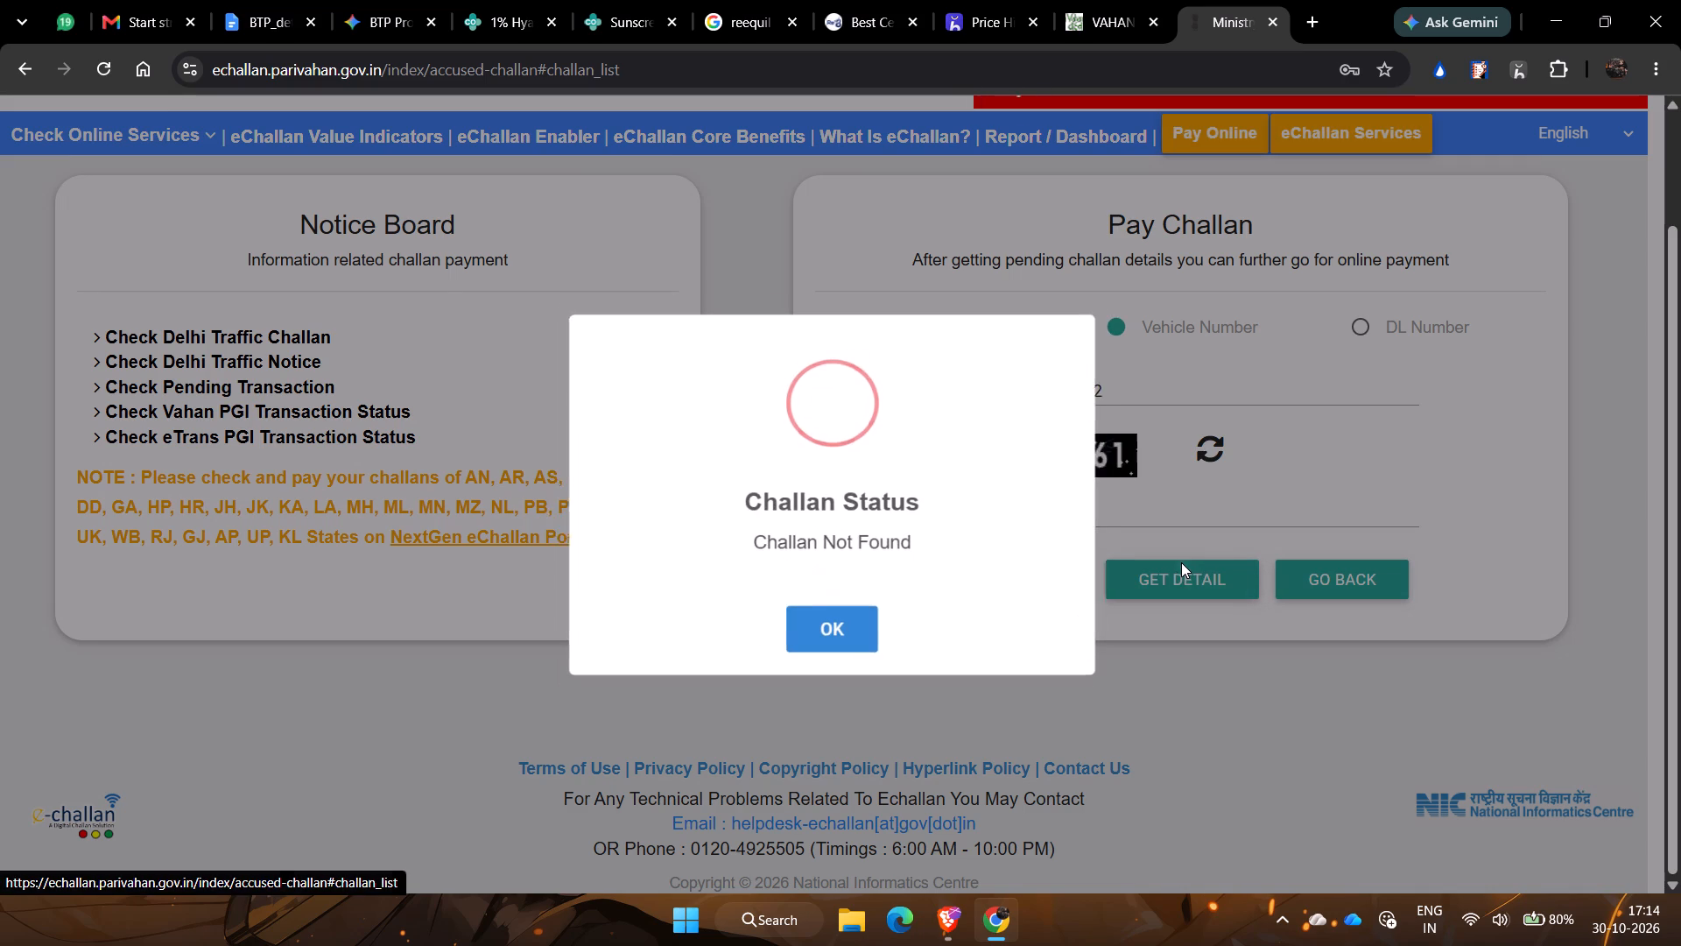
pyautogui.click(854, 657)
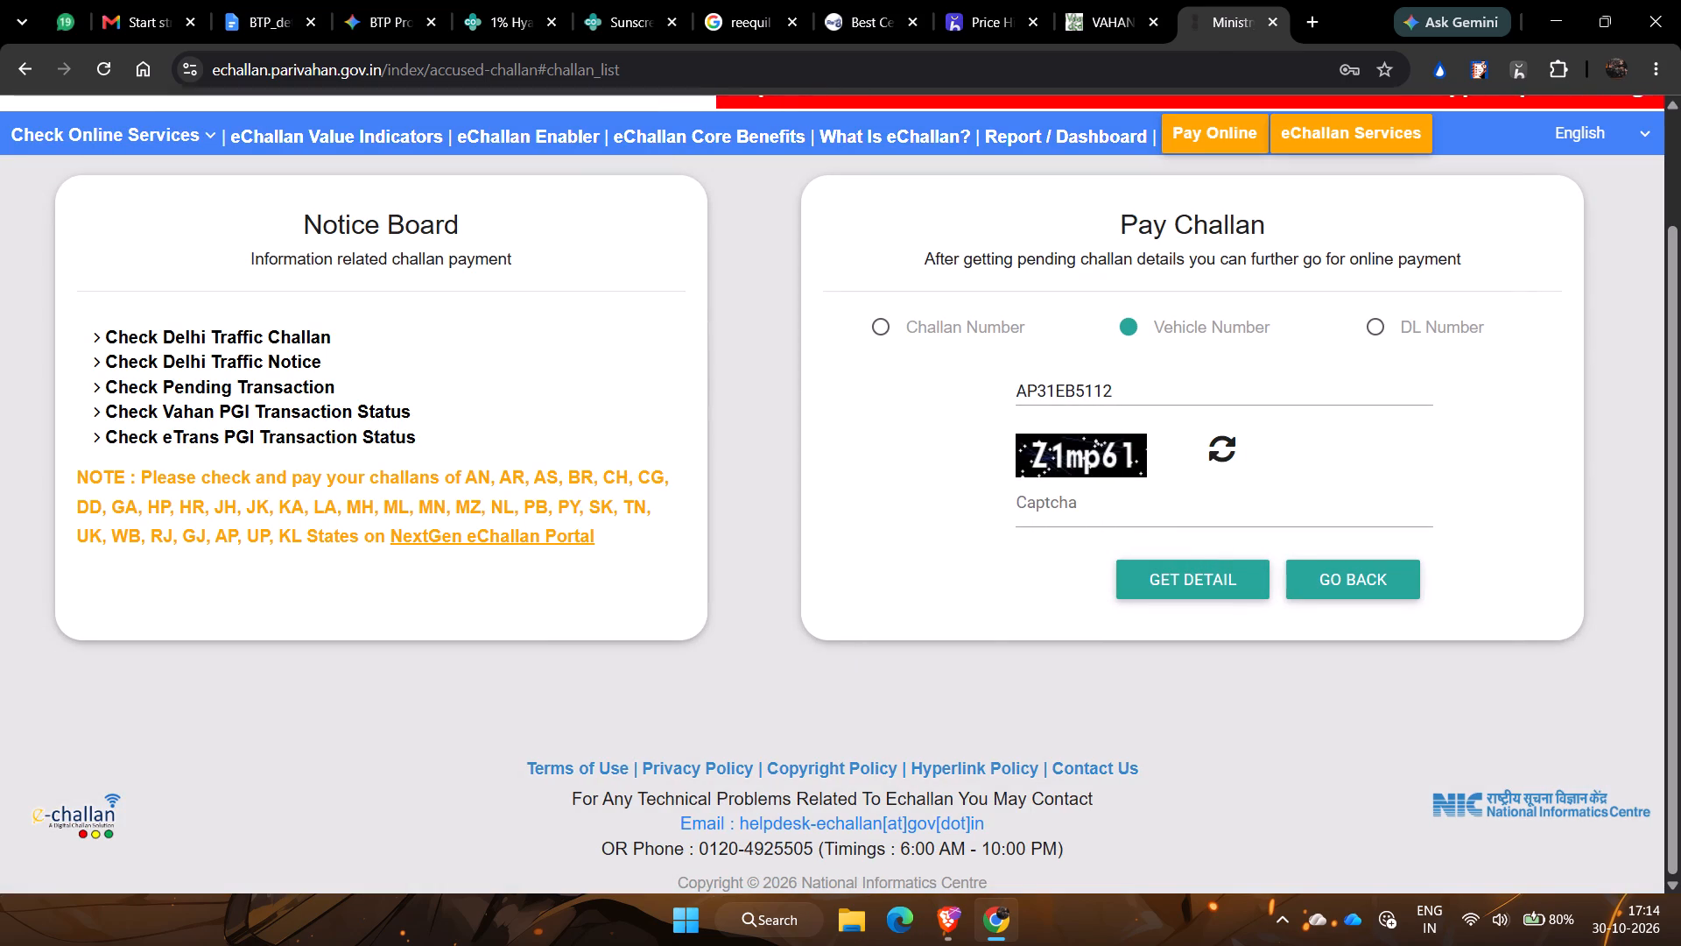
# Clear the vehicle number from the Pay Challan form.
pyautogui.moveTo(1136, 394); pyautogui.dragTo(977, 383)
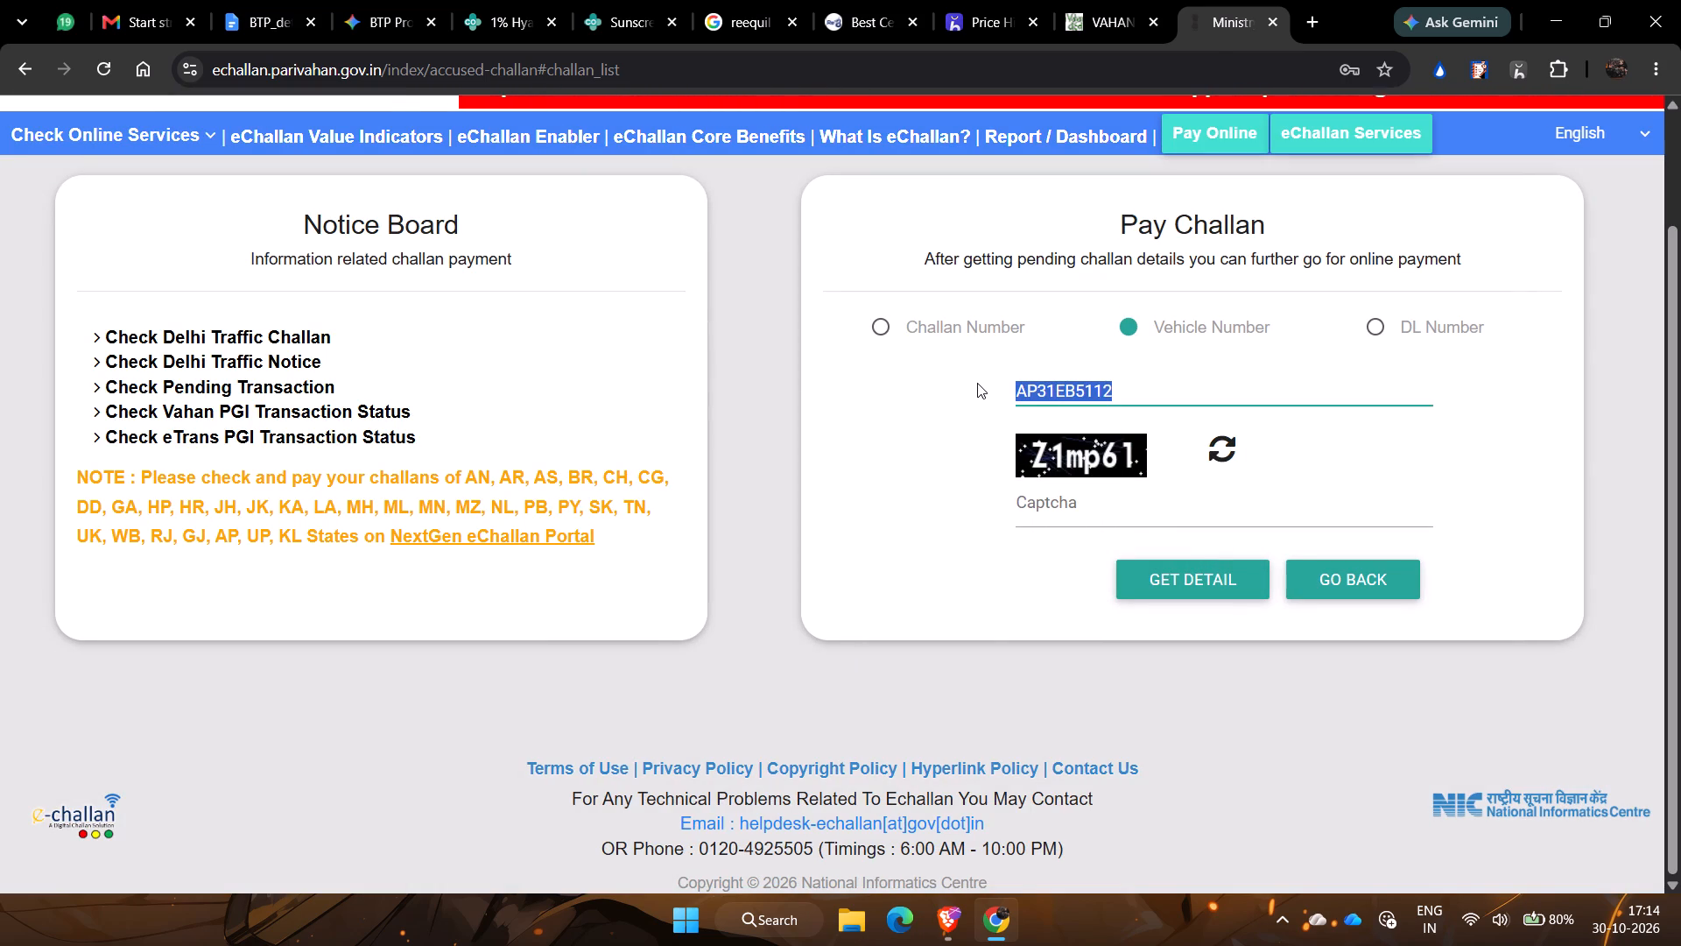
pyautogui.press('BackSpace')
pyautogui.press('BackSpace')
pyautogui.press('BackSpace')
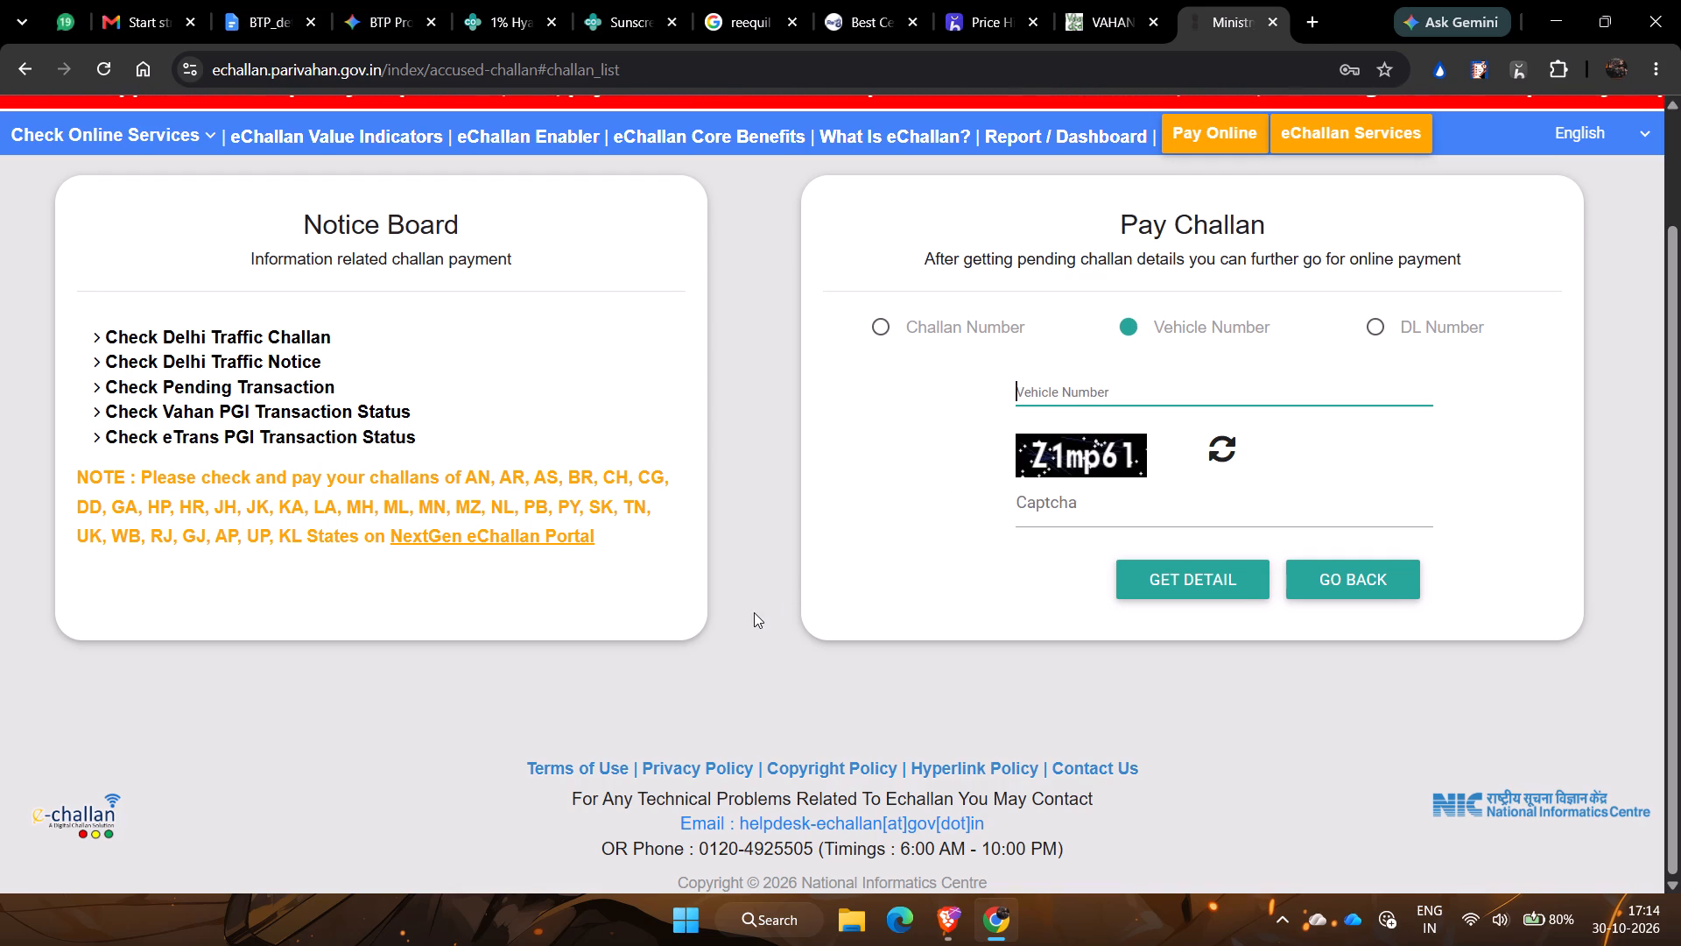
pyautogui.scroll(-2, 754, 612)
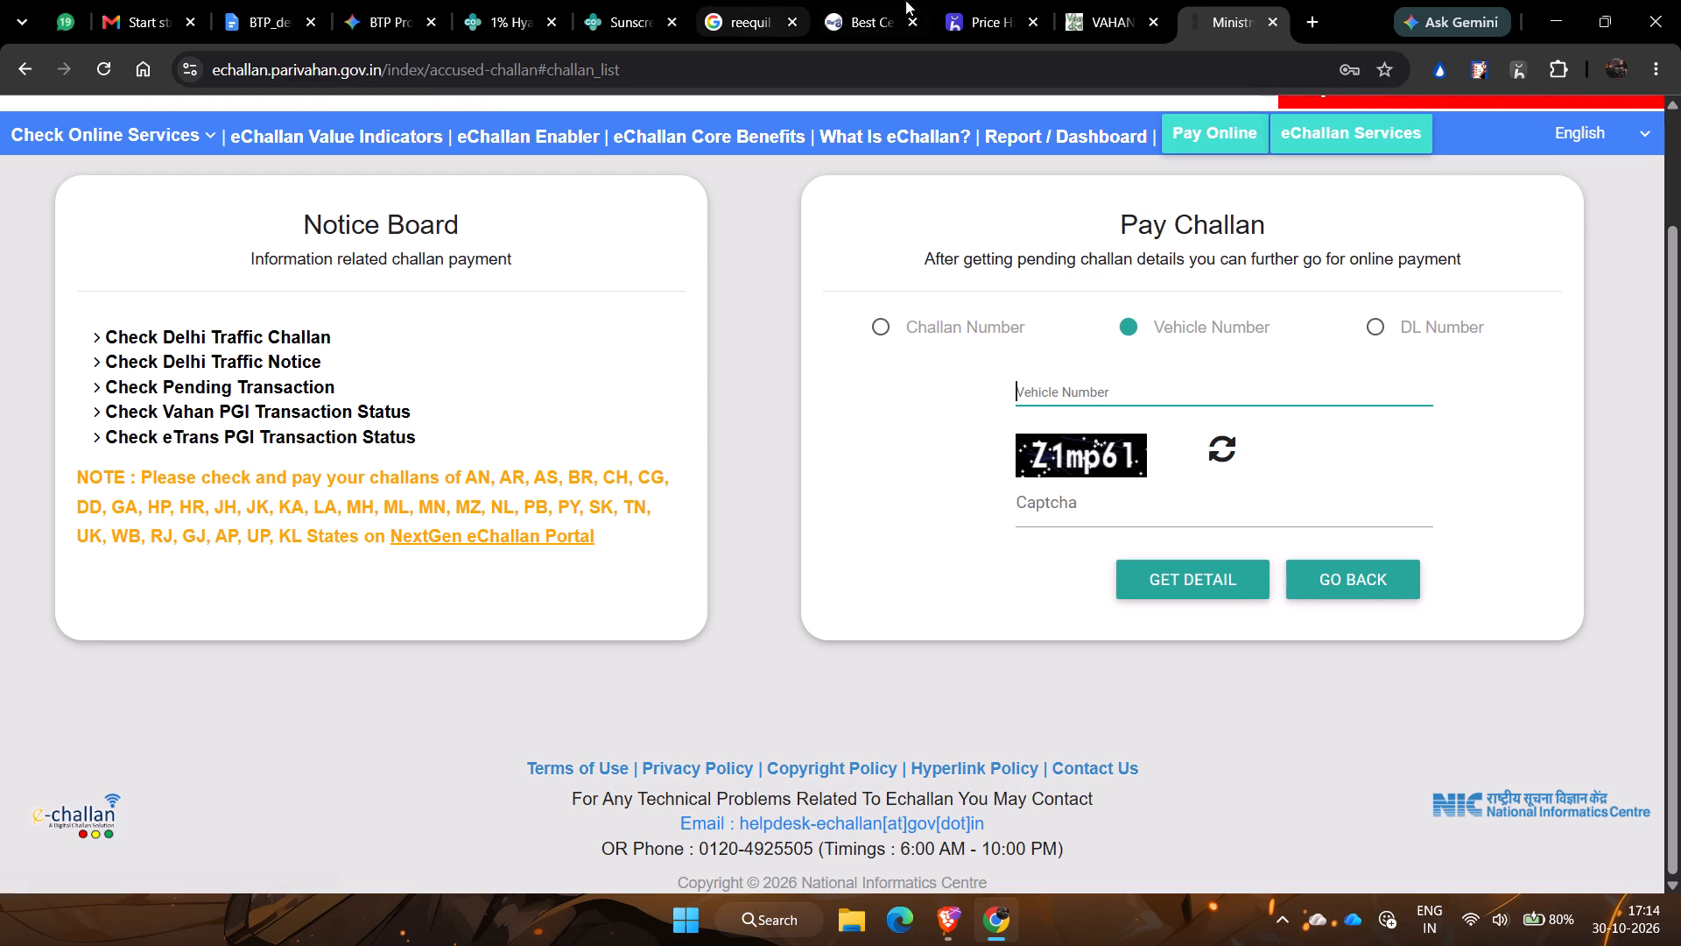
# Return to the VAHAN road tax application and expand the owner vehicle and tax details to review the owner information.
pyautogui.click(1096, 11)
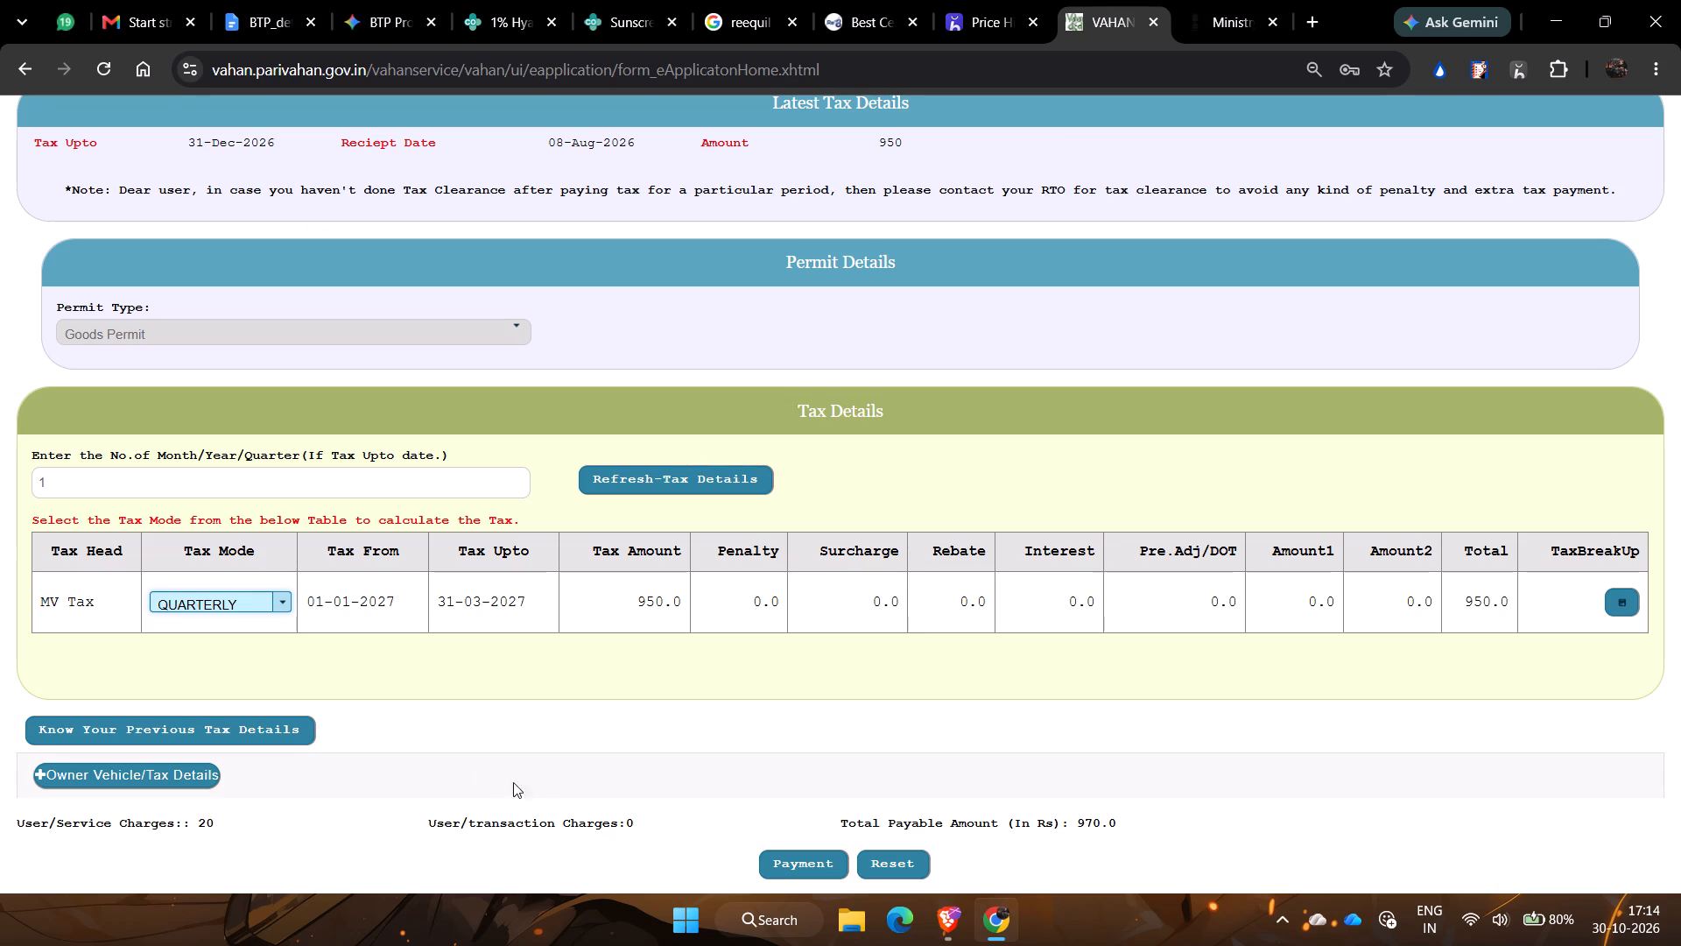
pyautogui.scroll(-1, 583, 792)
pyautogui.click(203, 772)
pyautogui.scroll(-3, 601, 692)
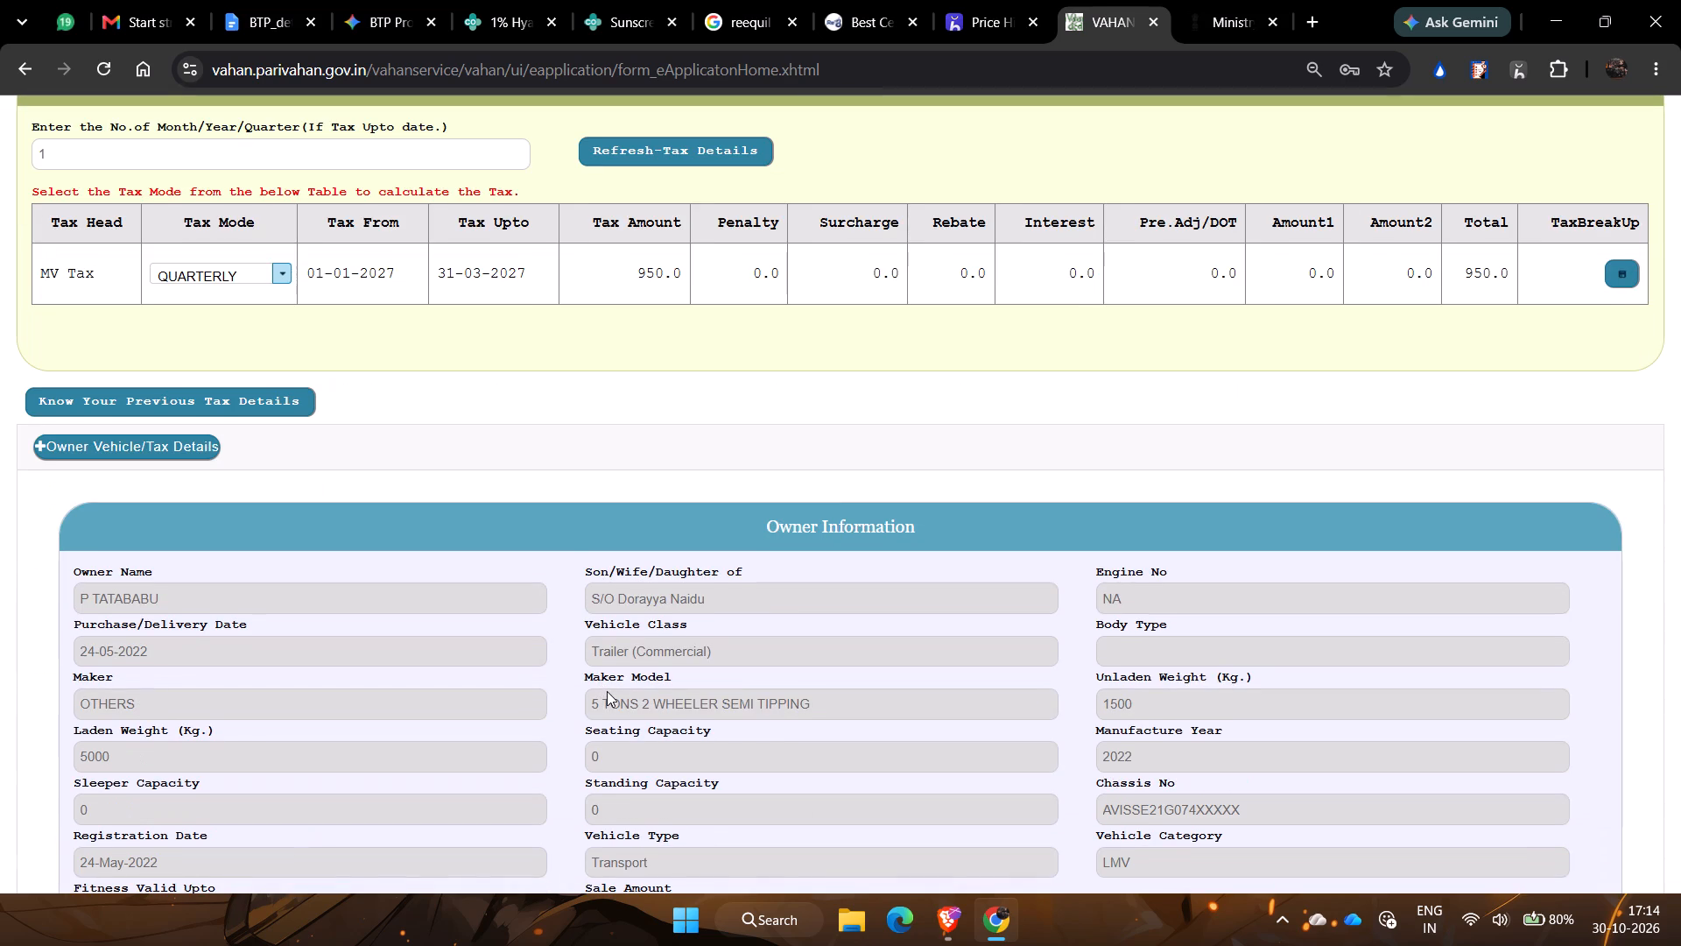
pyautogui.scroll(-6, 607, 691)
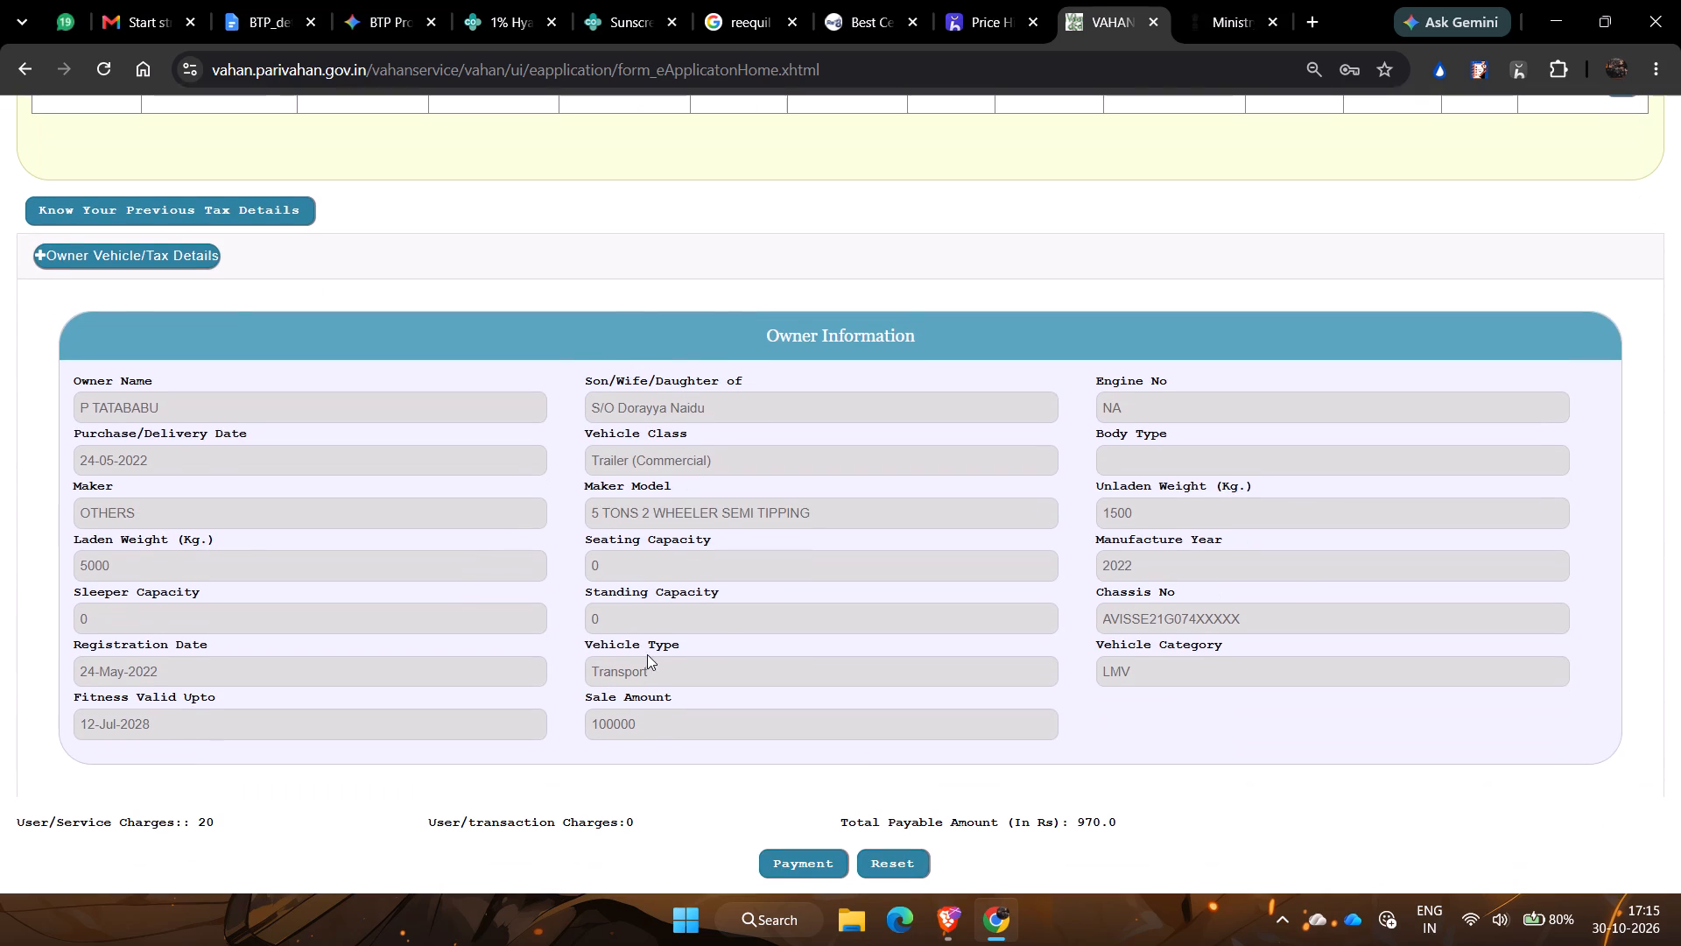
# Proceed to payment of the quarterly MV Tax, declare the stated details correct and confirm the payment.
pyautogui.click(814, 871)
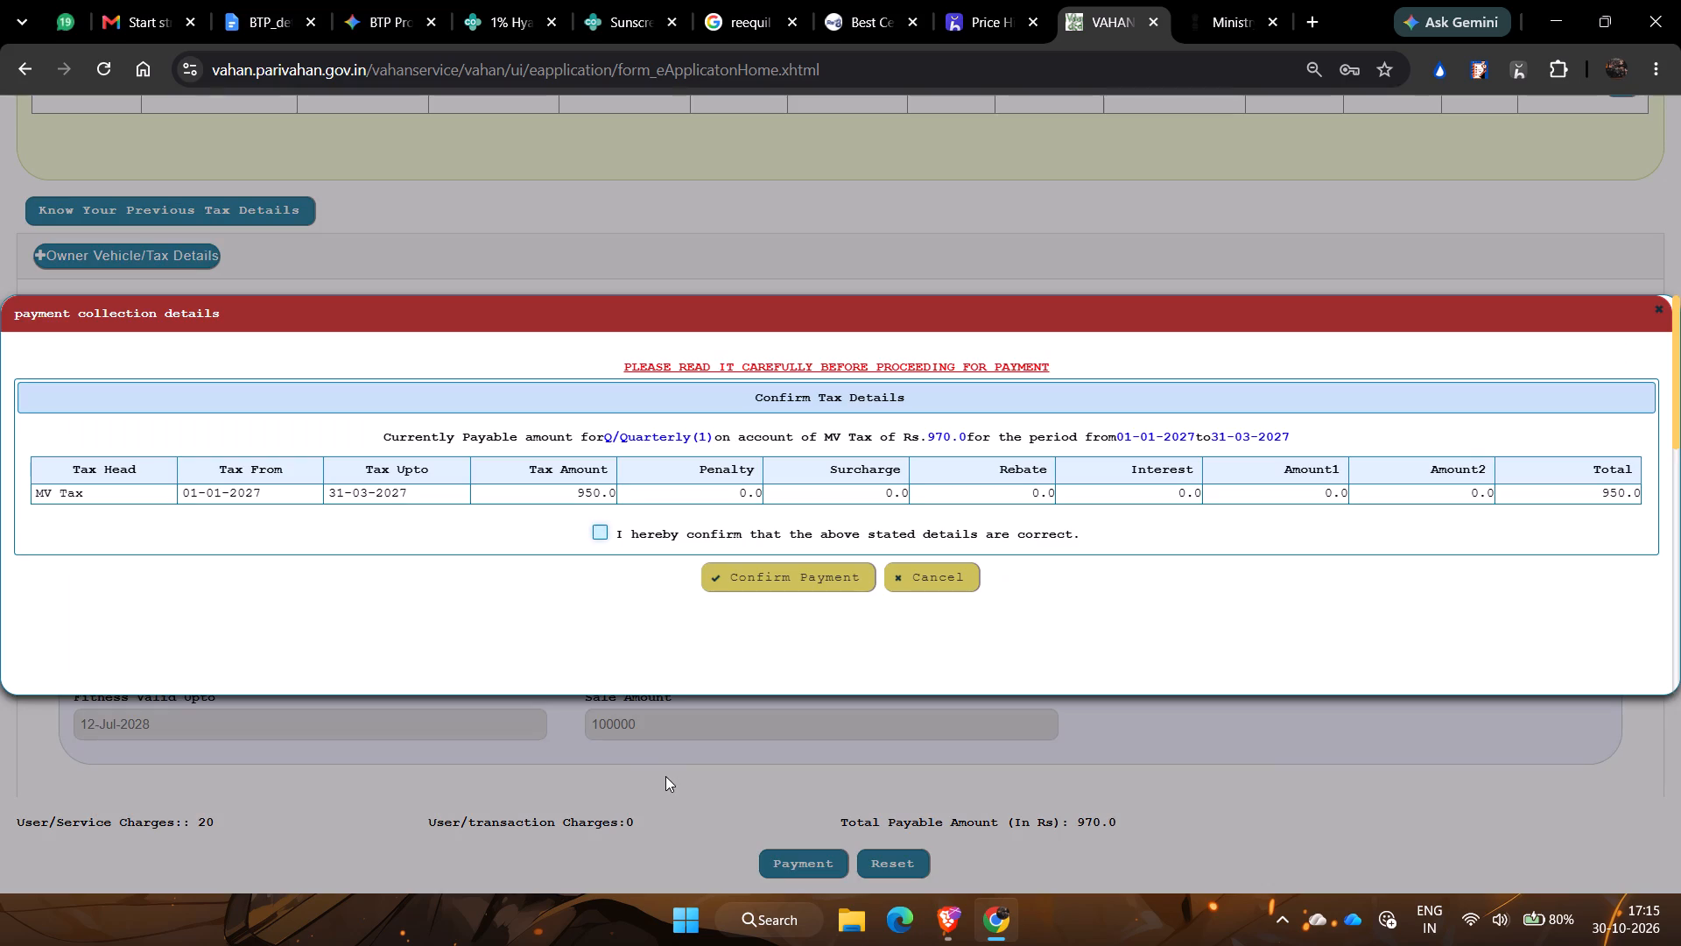
pyautogui.click(601, 533)
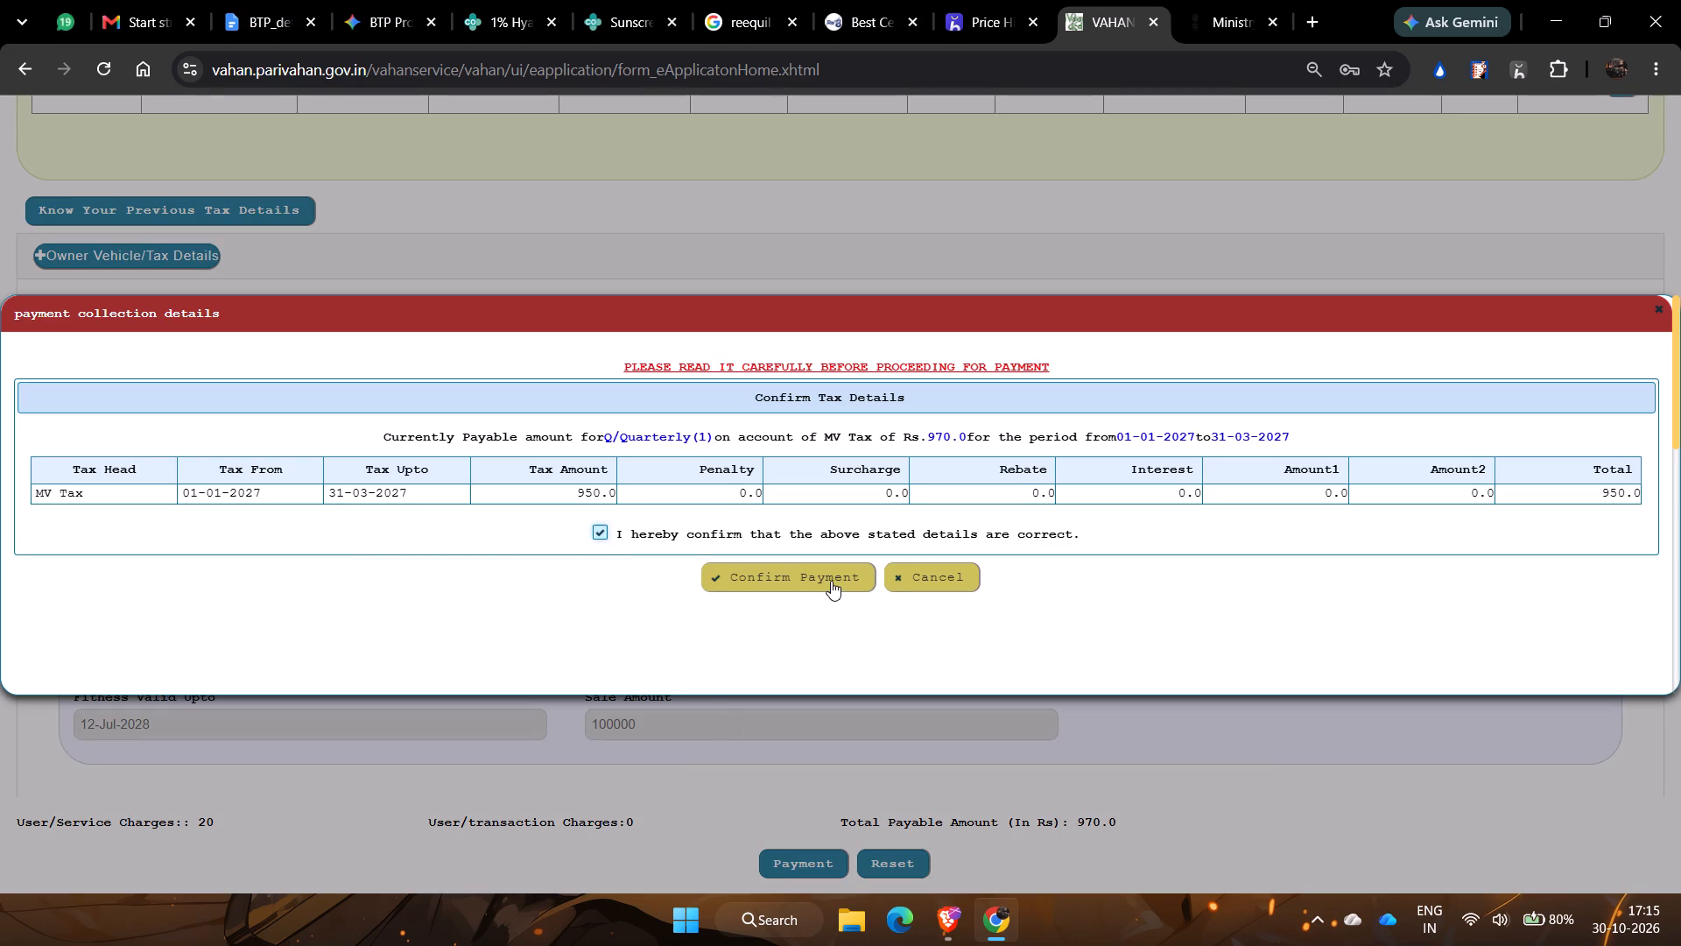
pyautogui.click(831, 581)
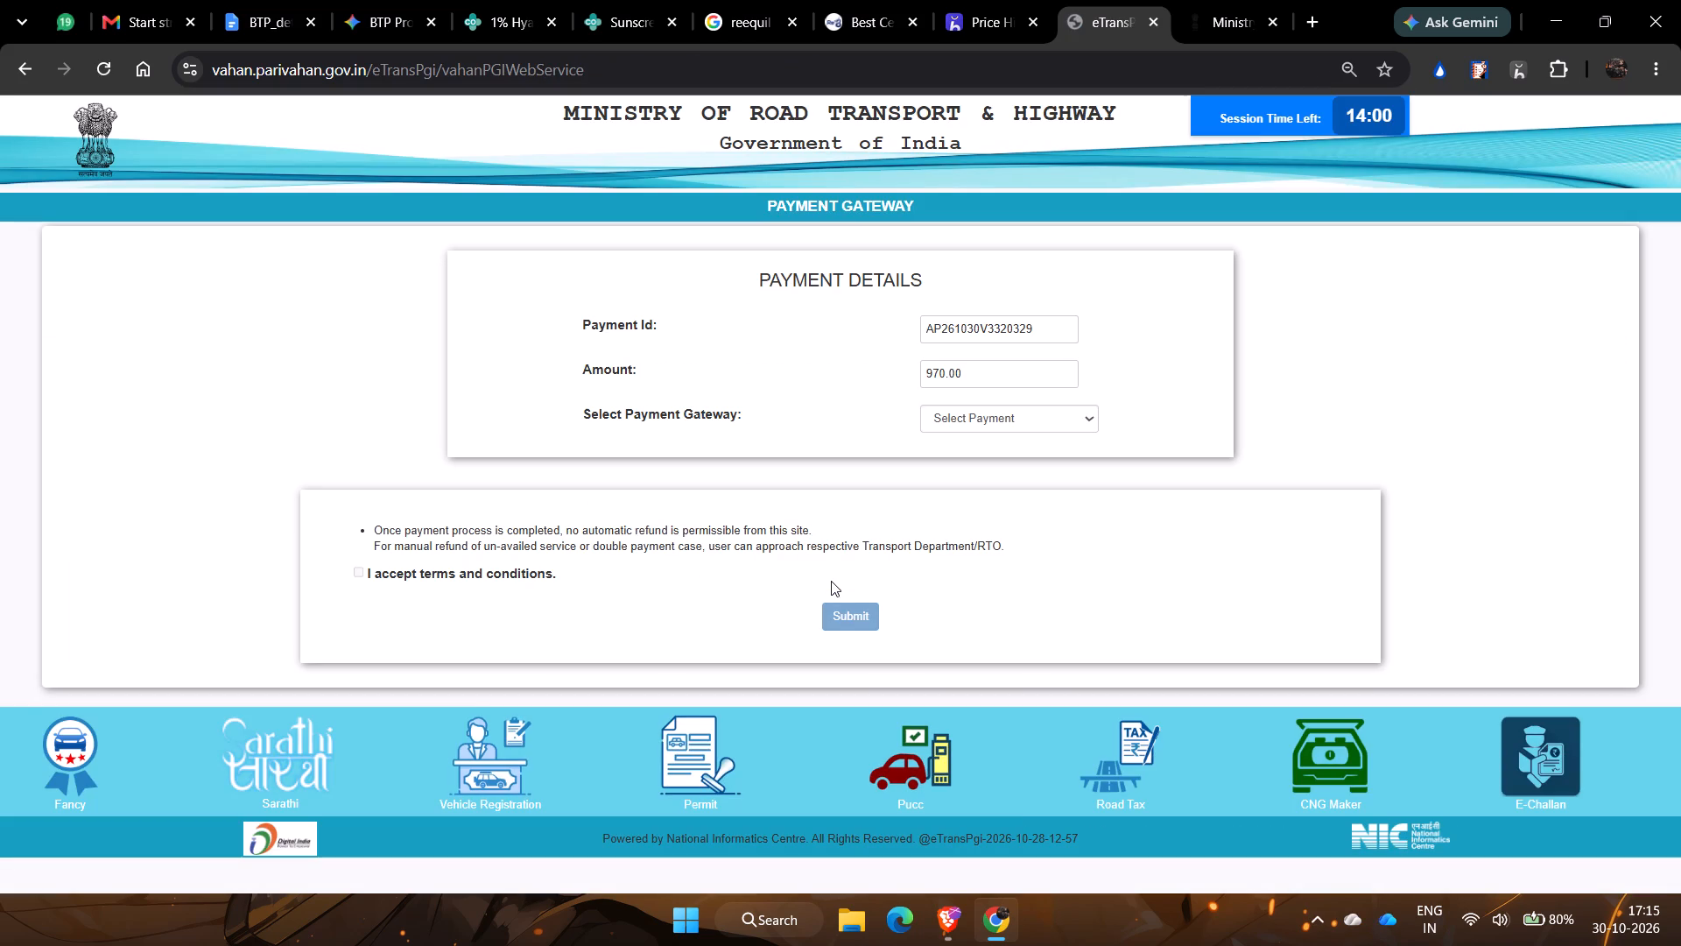
# Select CFMS as the payment gateway, accept the terms and conditions and submit the payment details.
pyautogui.click(981, 412)
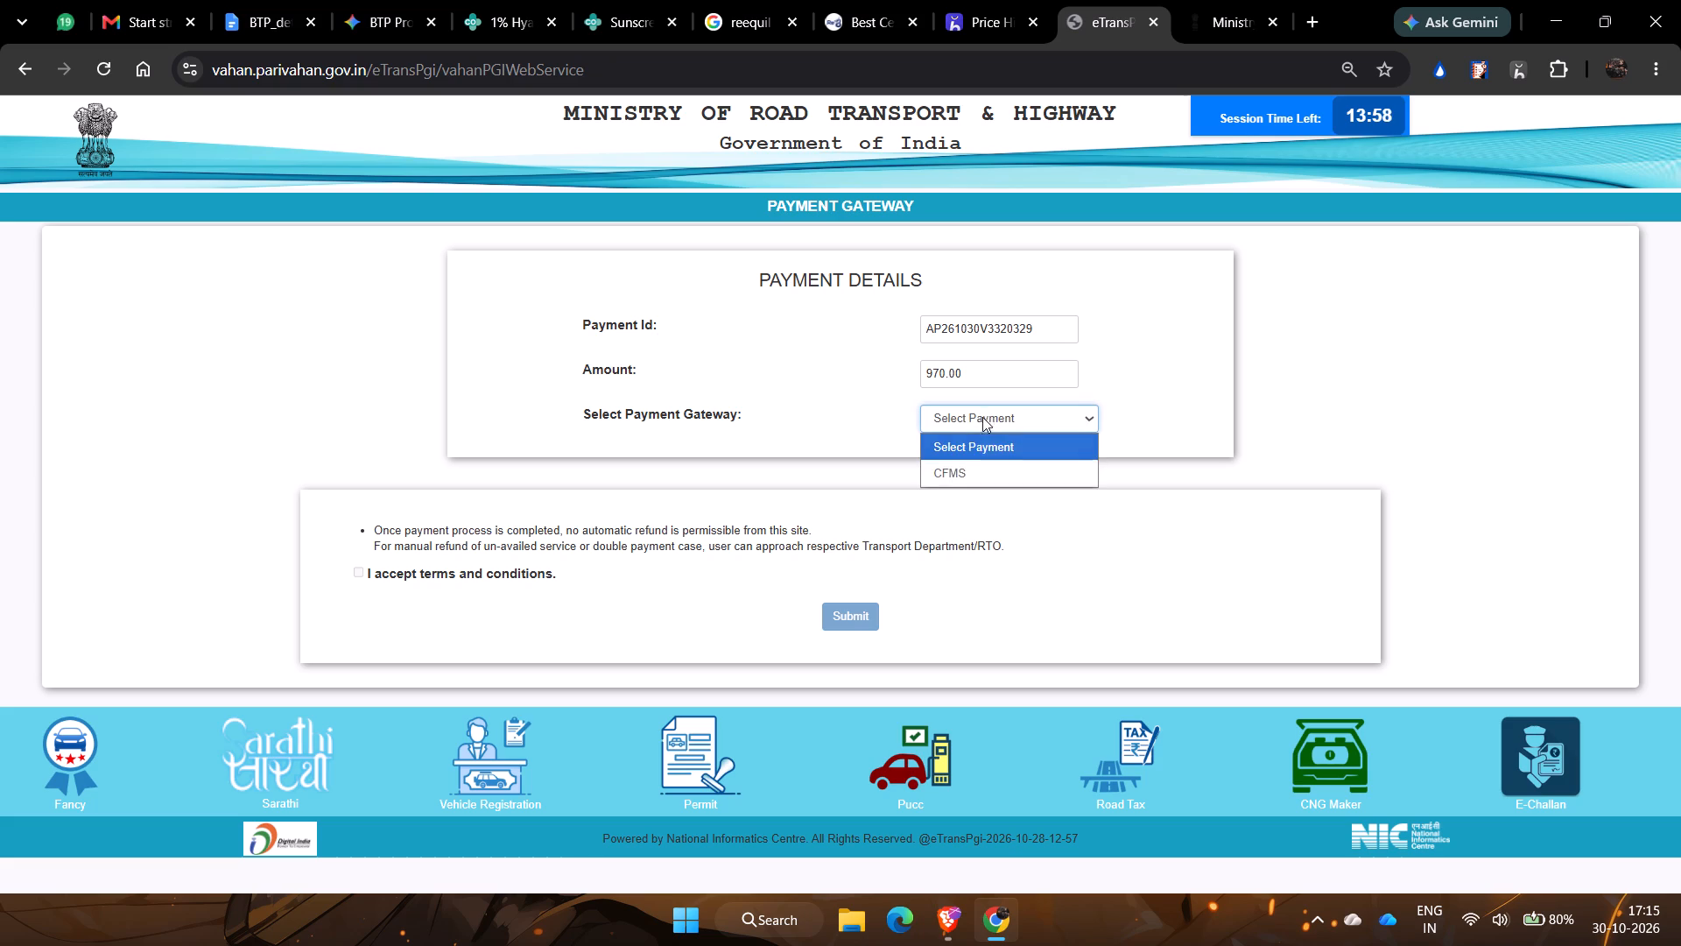
pyautogui.click(987, 469)
pyautogui.click(856, 614)
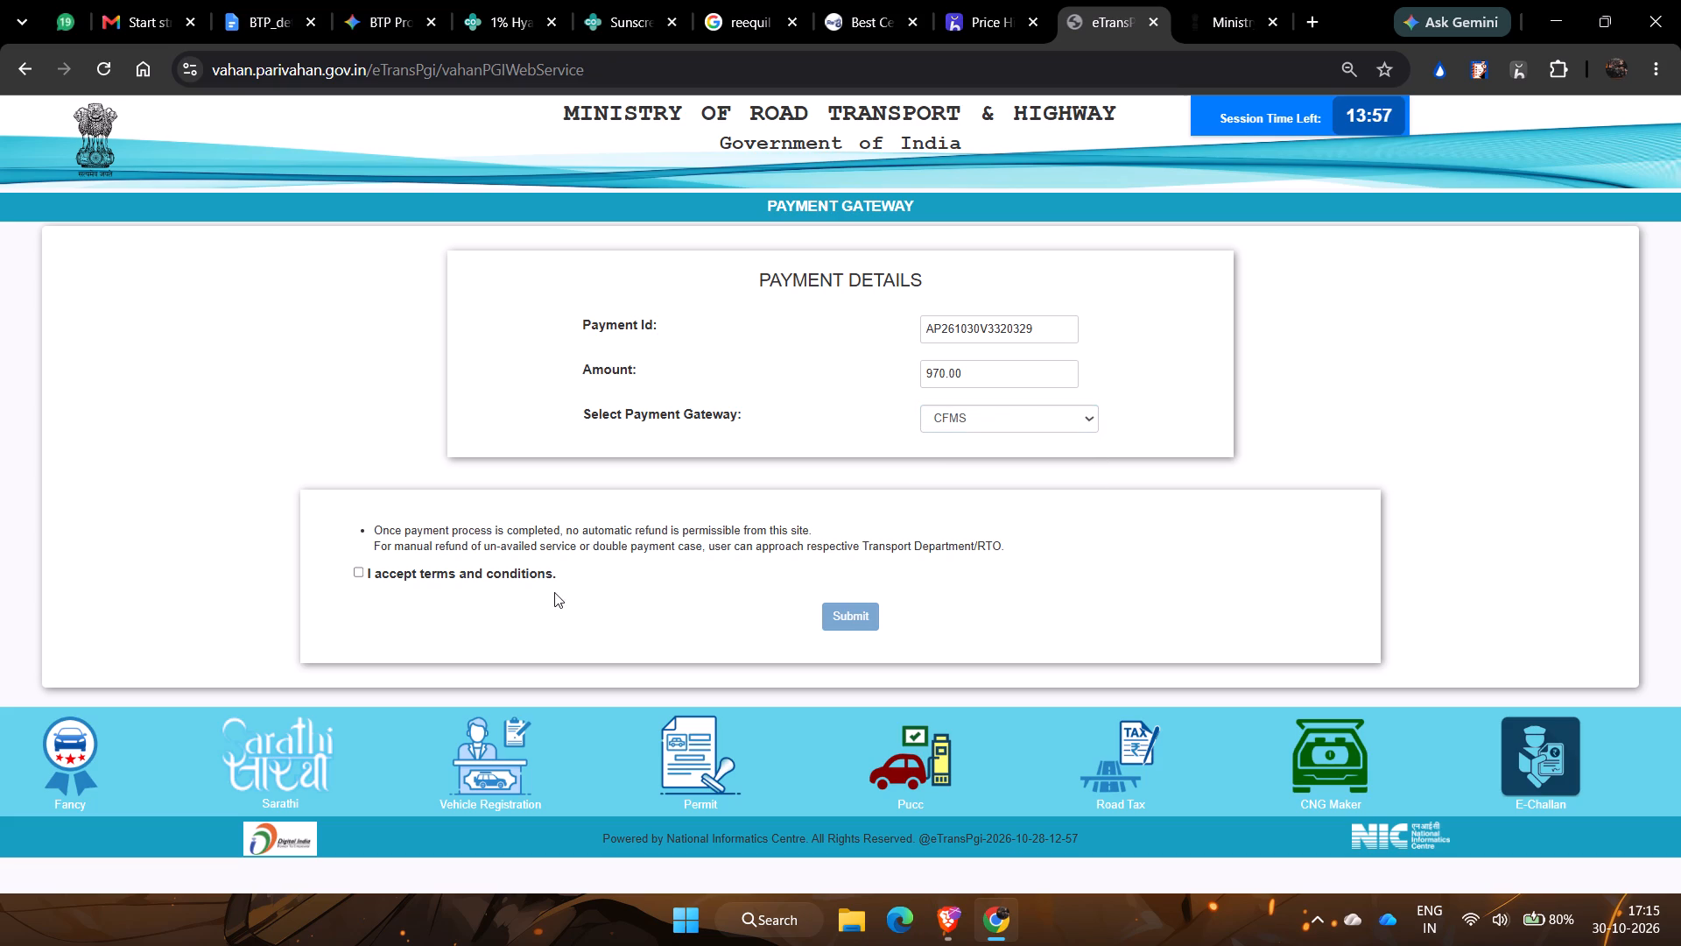
pyautogui.click(517, 581)
pyautogui.click(505, 573)
pyautogui.click(362, 579)
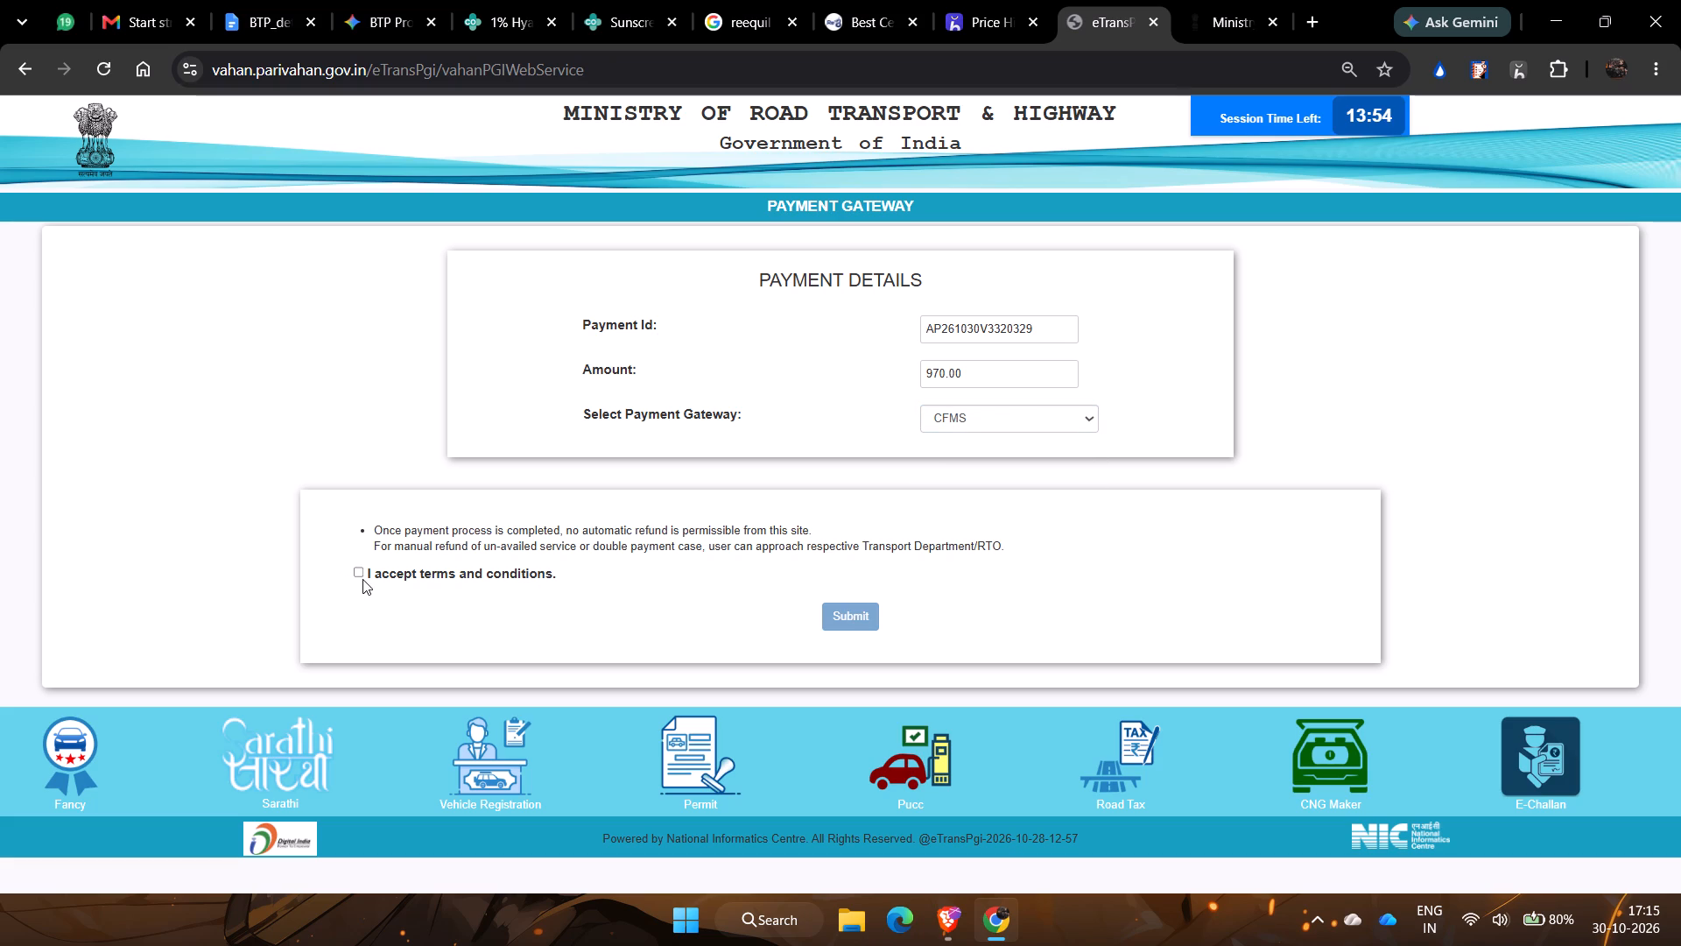
pyautogui.click(357, 572)
pyautogui.click(854, 599)
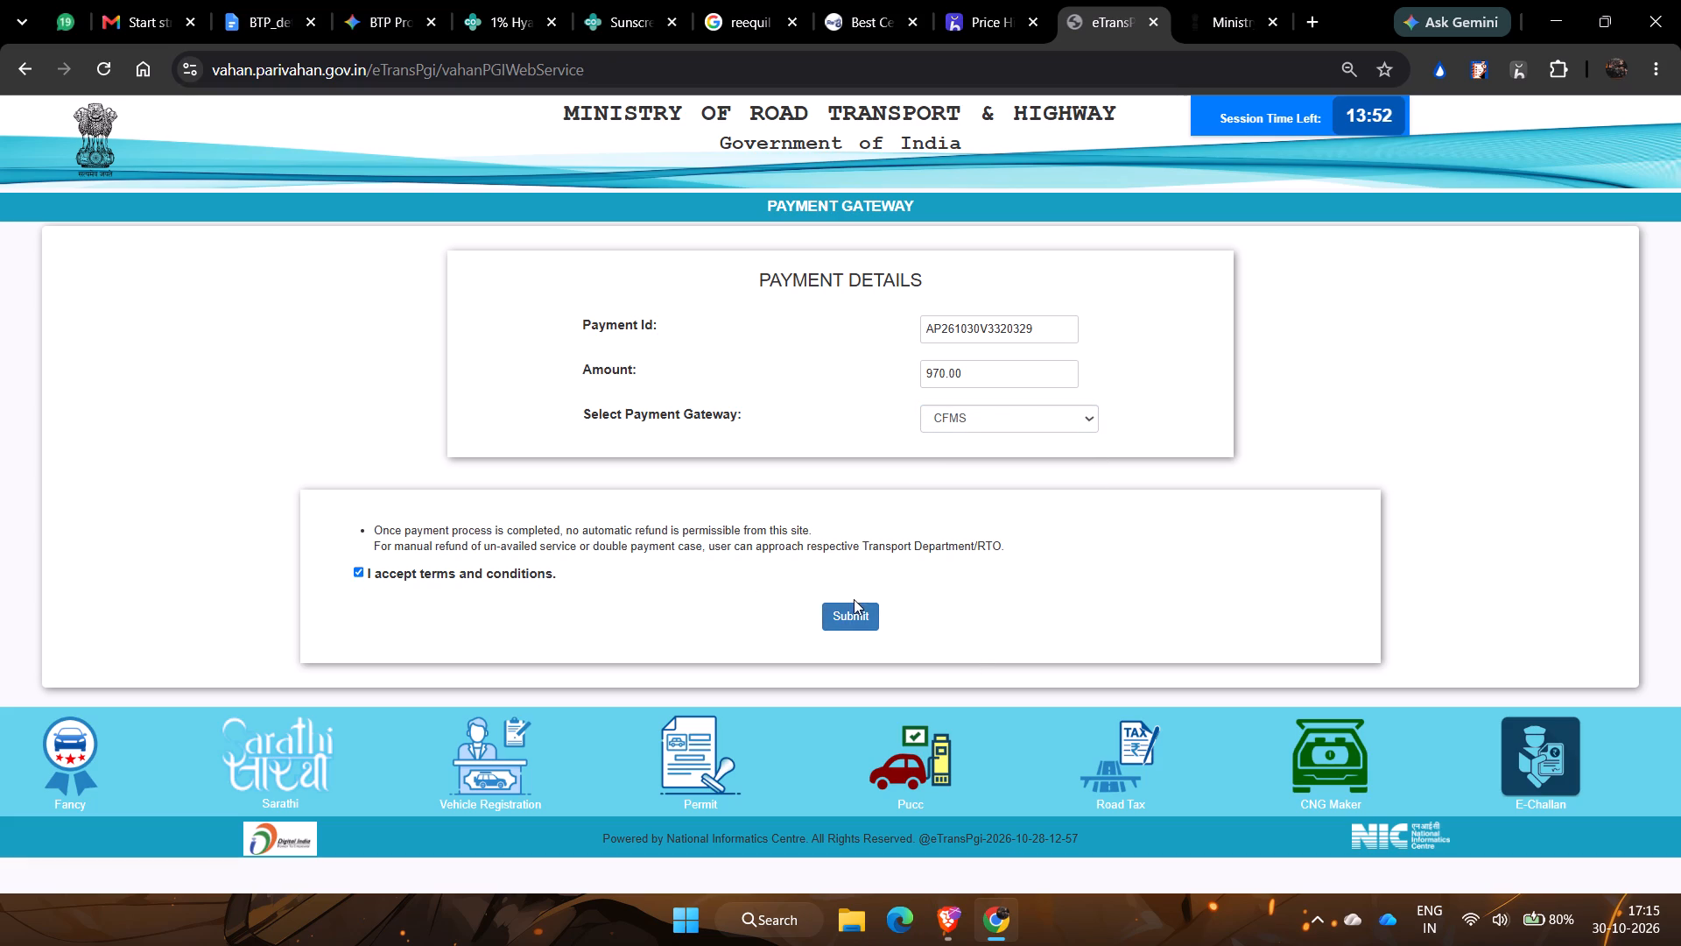
pyautogui.click(865, 617)
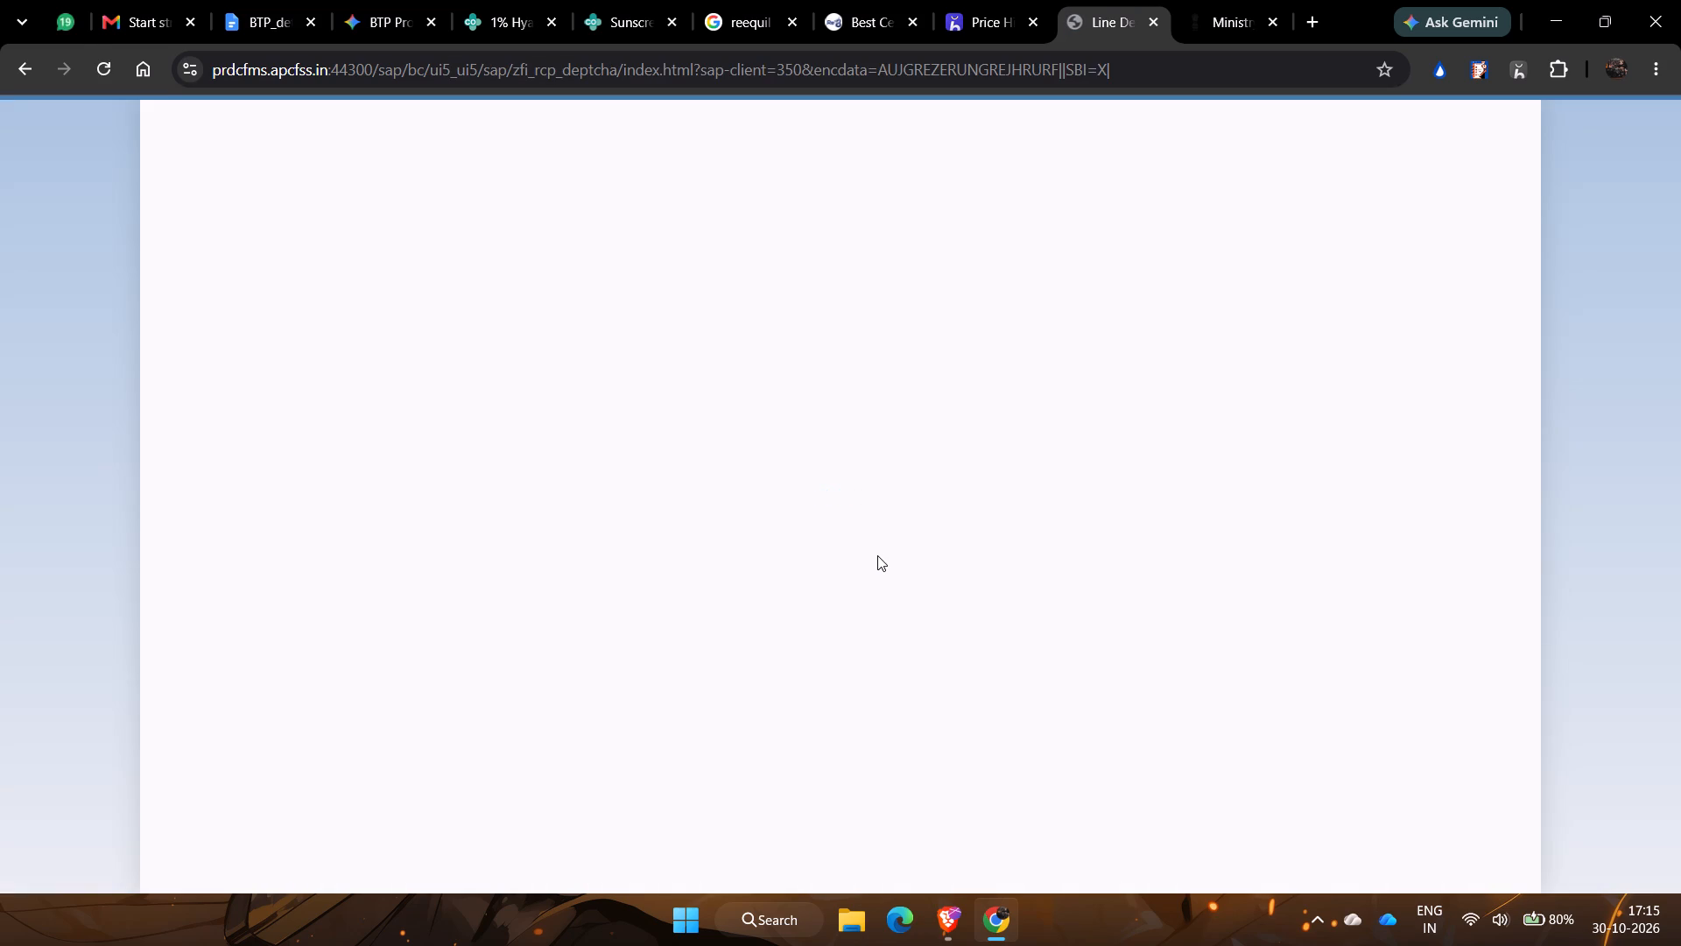
# Choose State Bank of India for the payment and continue to the SBI payment site.
pyautogui.click(854, 505)
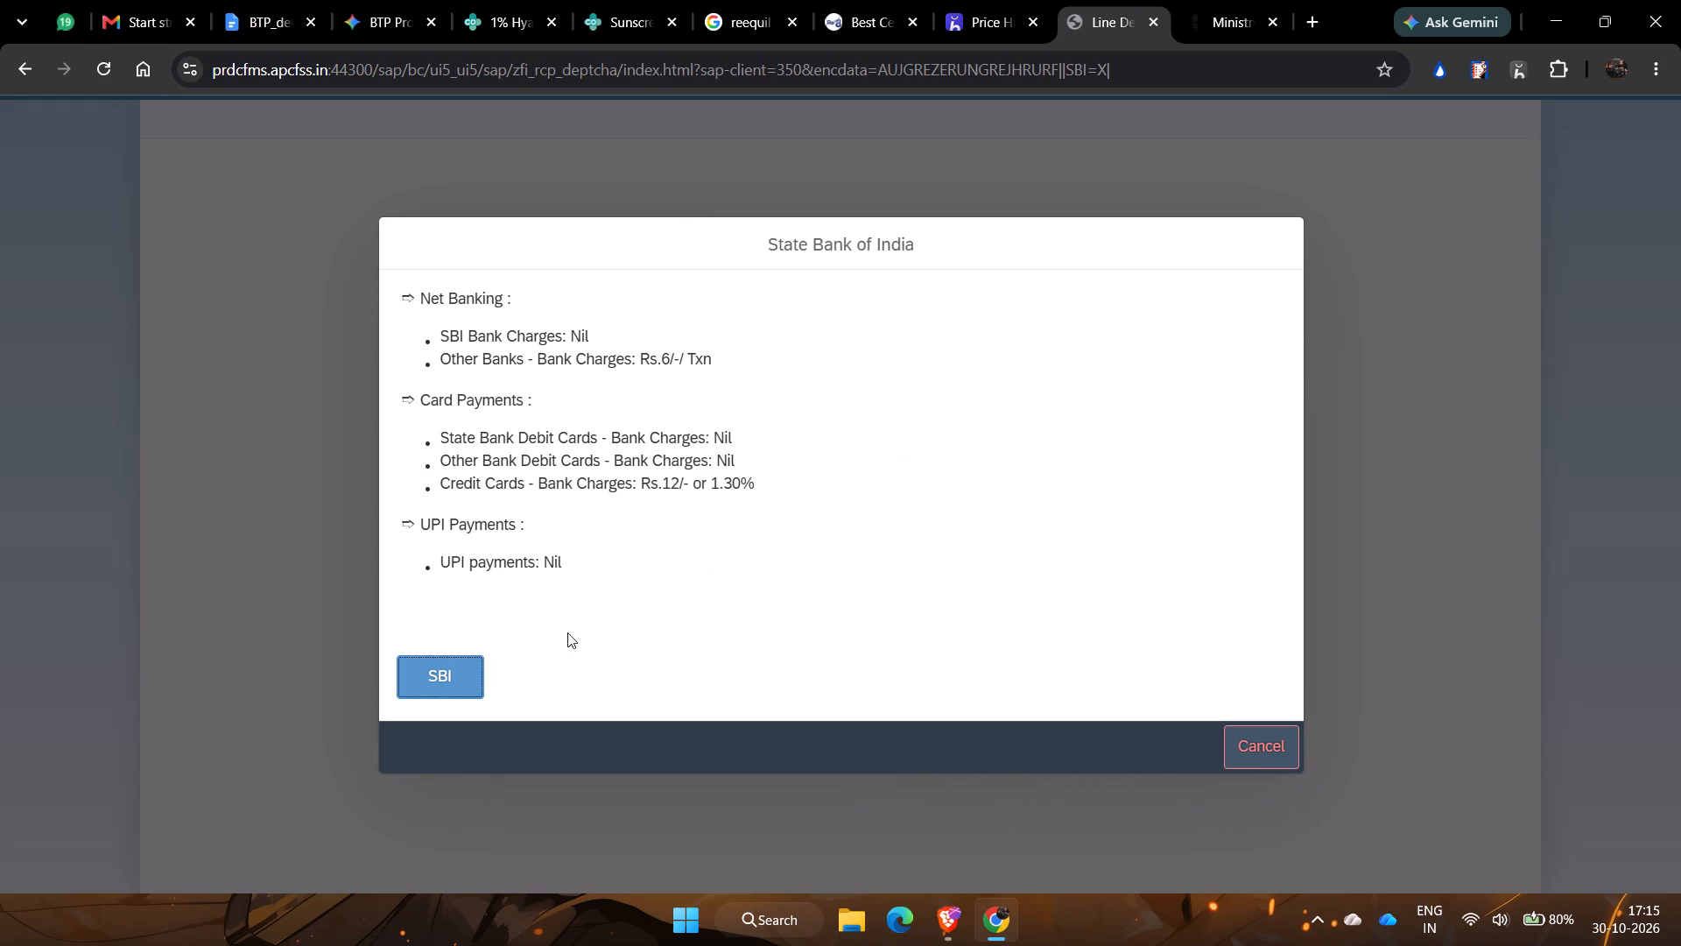
pyautogui.click(454, 668)
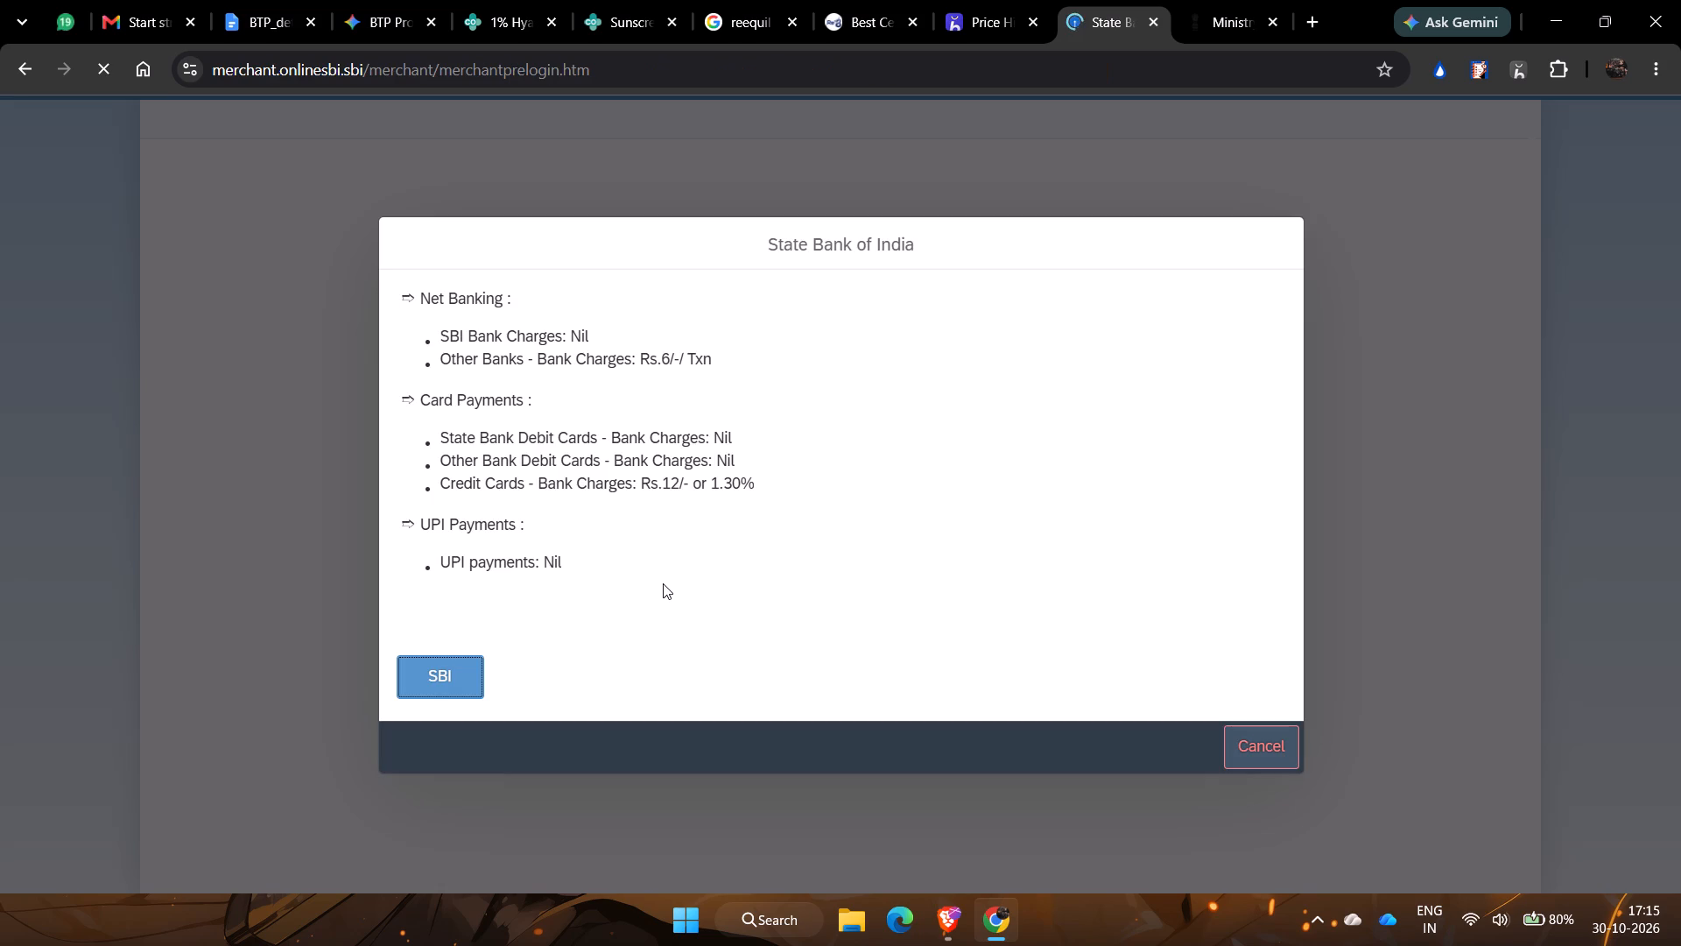
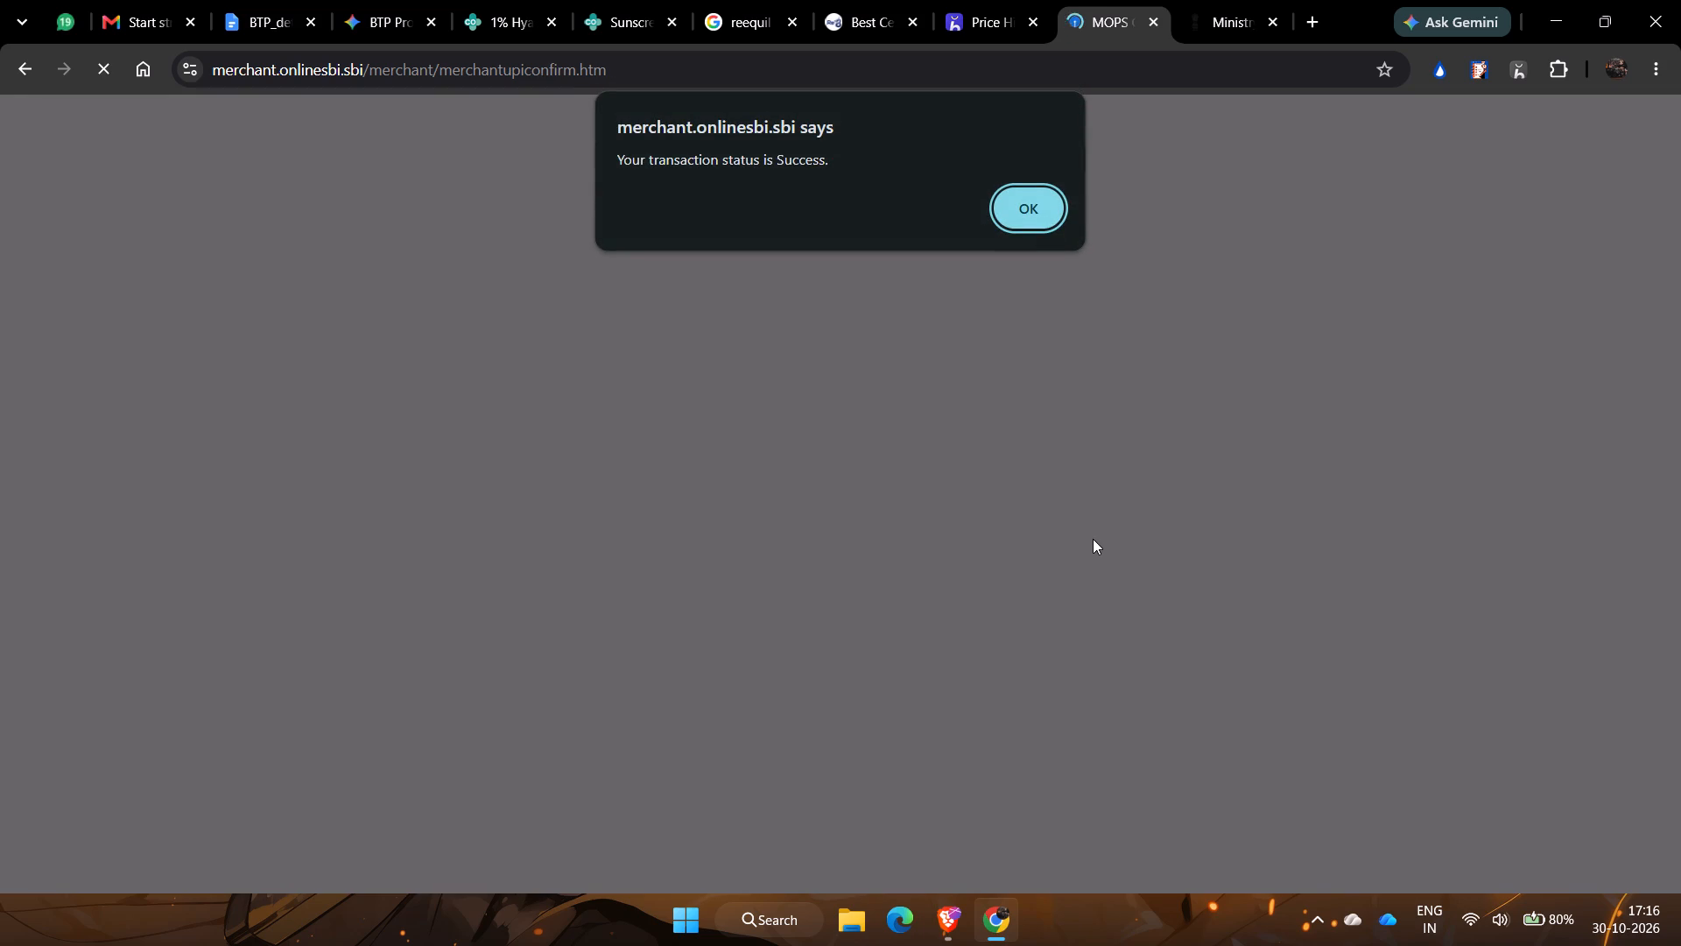
# Acknowledge the SBI transaction status message and close the feedback form covering the tax receipt.
pyautogui.click(1031, 210)
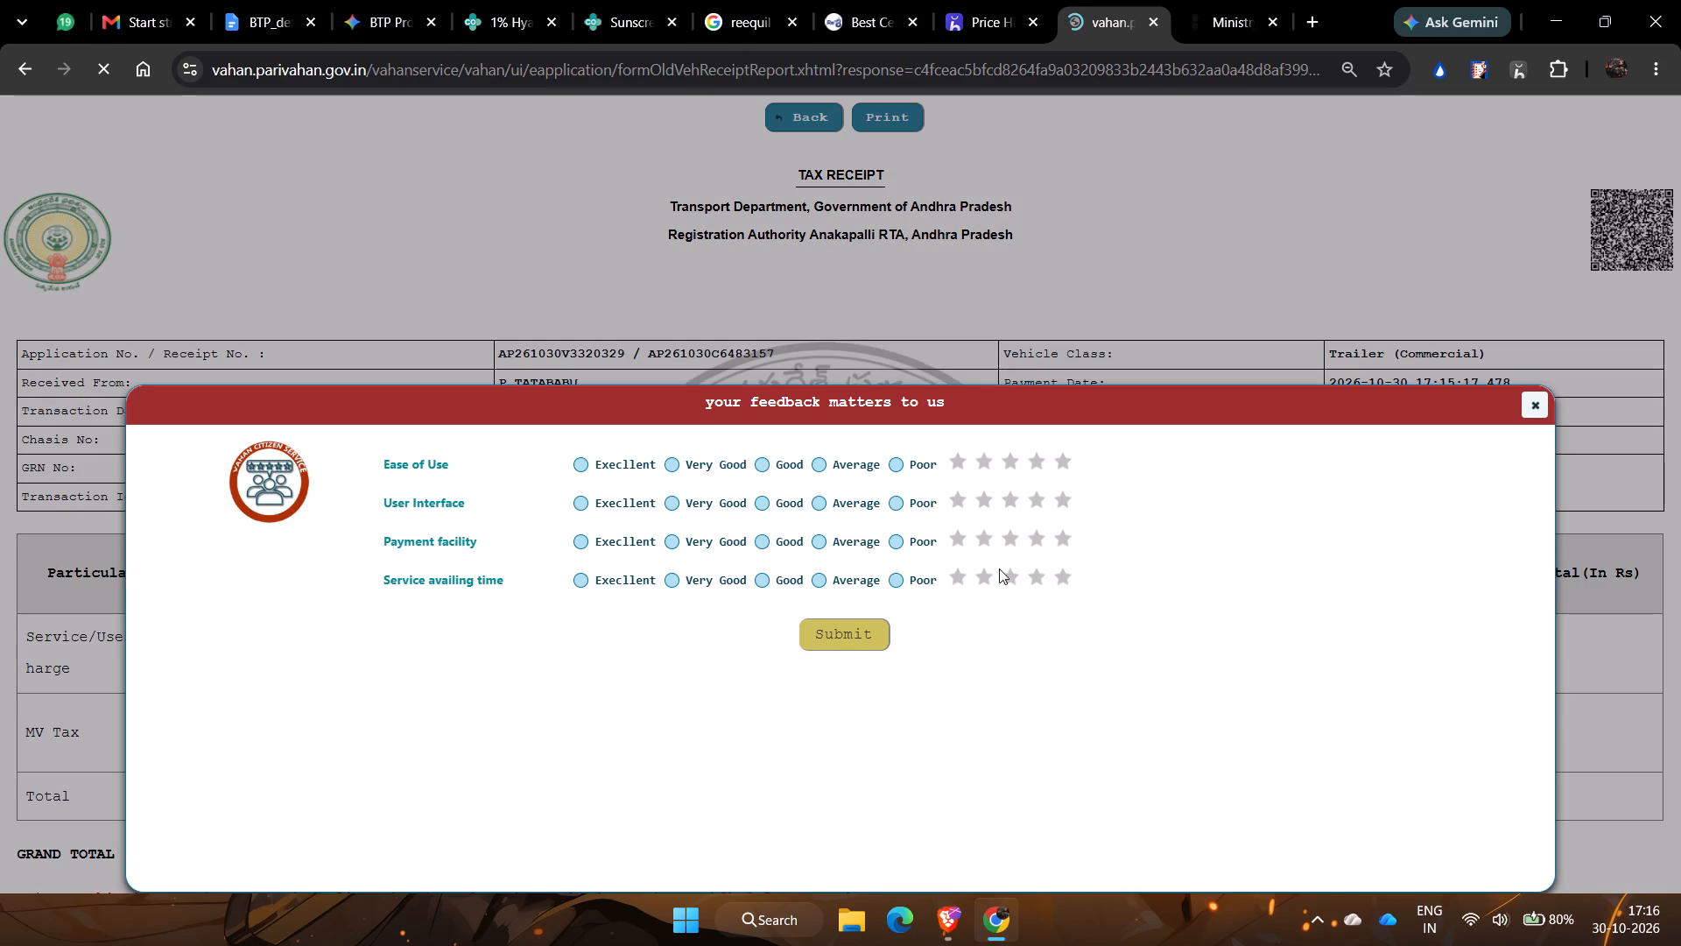
pyautogui.click(1541, 406)
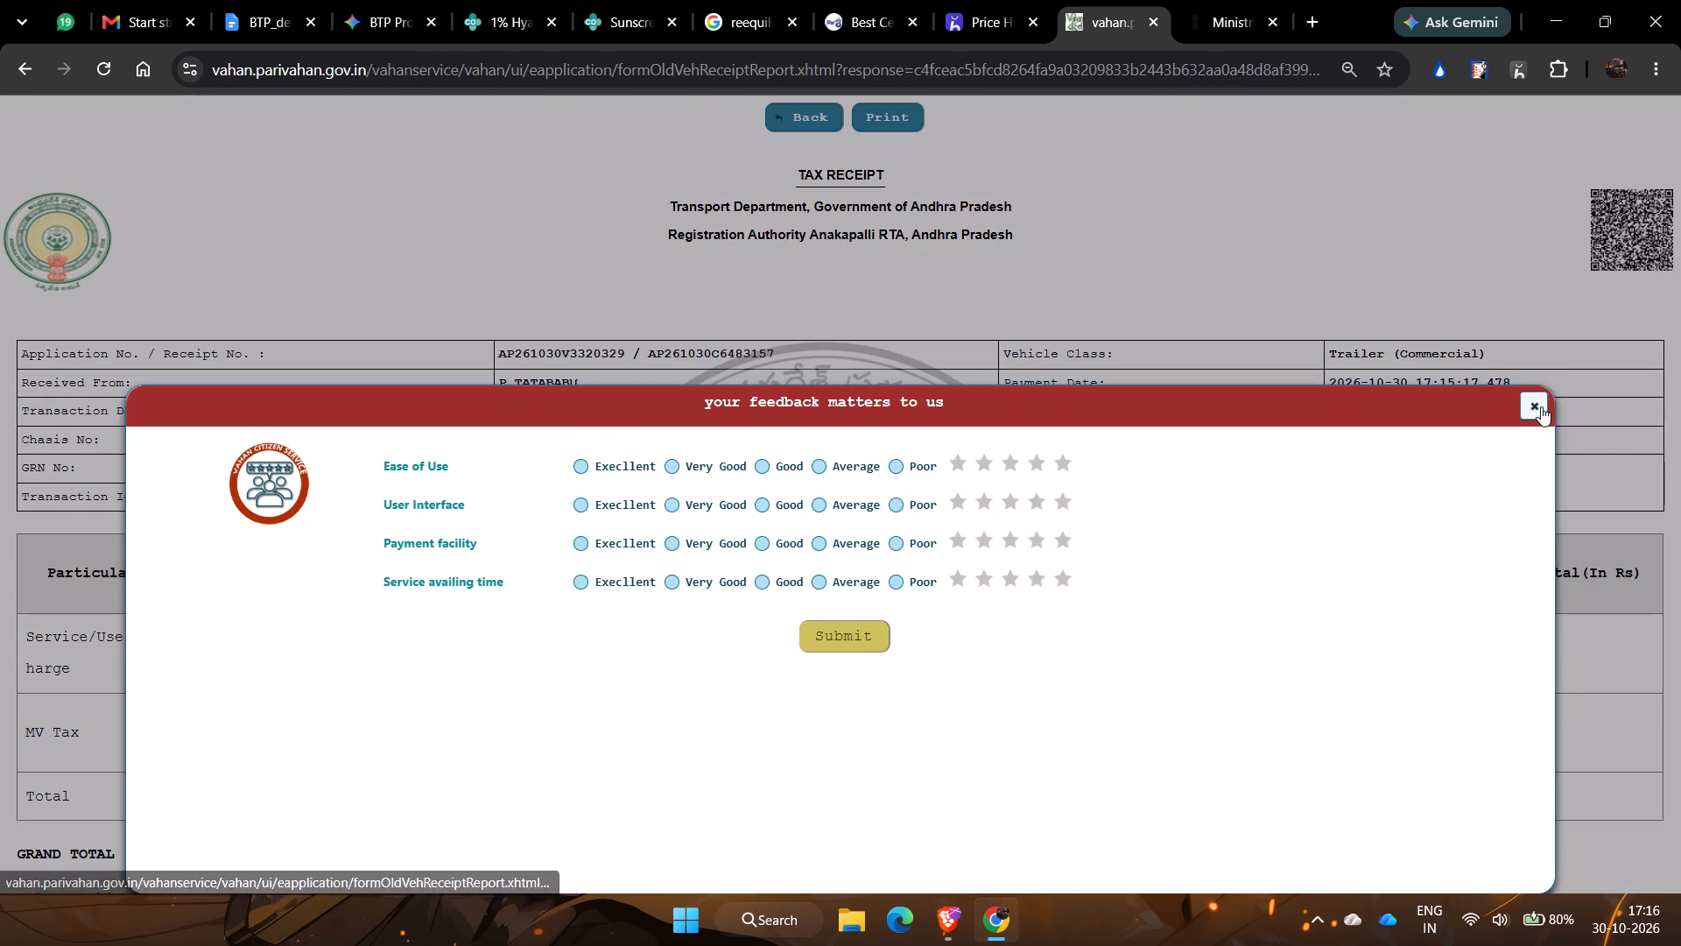
pyautogui.scroll(2, 700, 252)
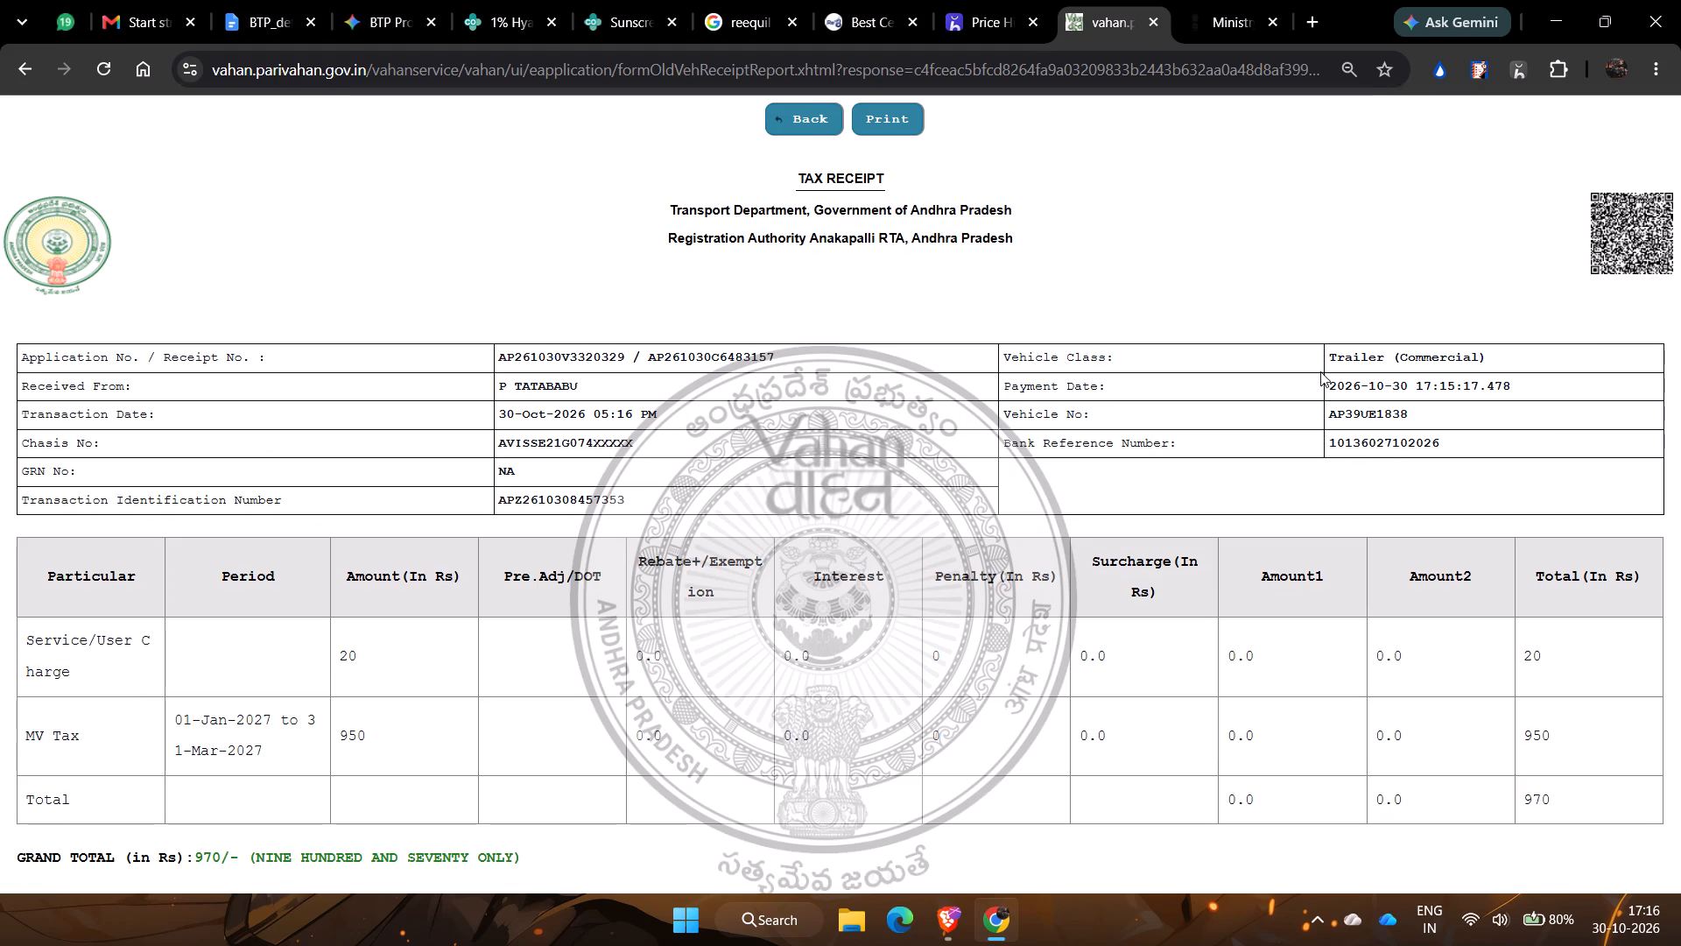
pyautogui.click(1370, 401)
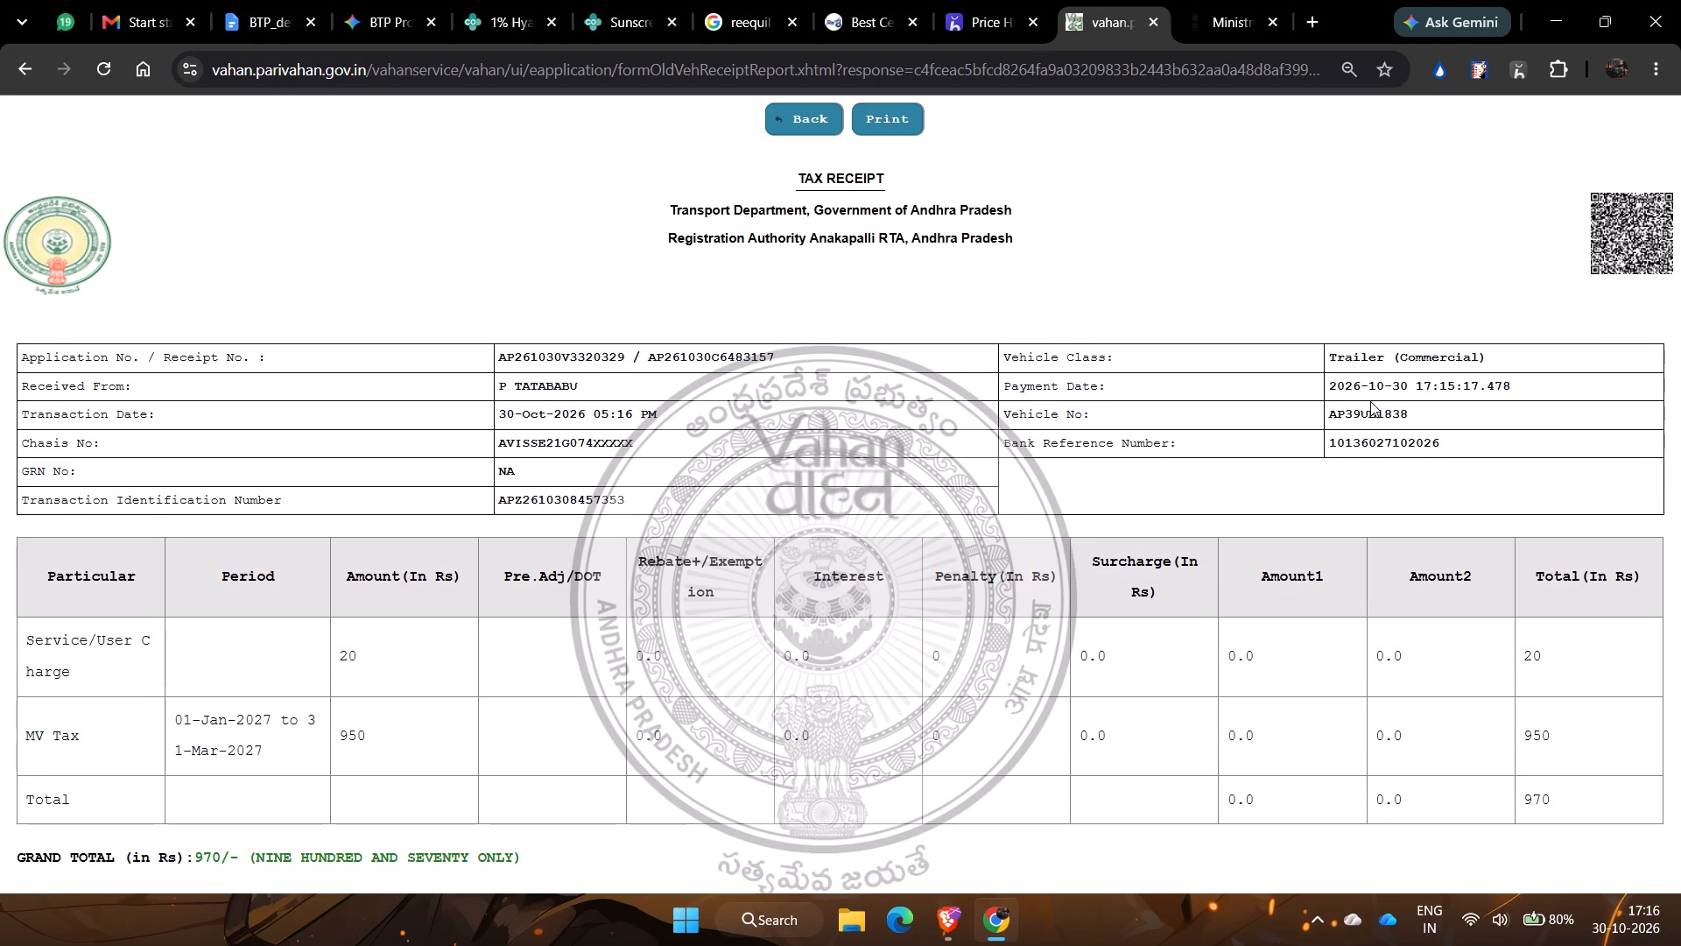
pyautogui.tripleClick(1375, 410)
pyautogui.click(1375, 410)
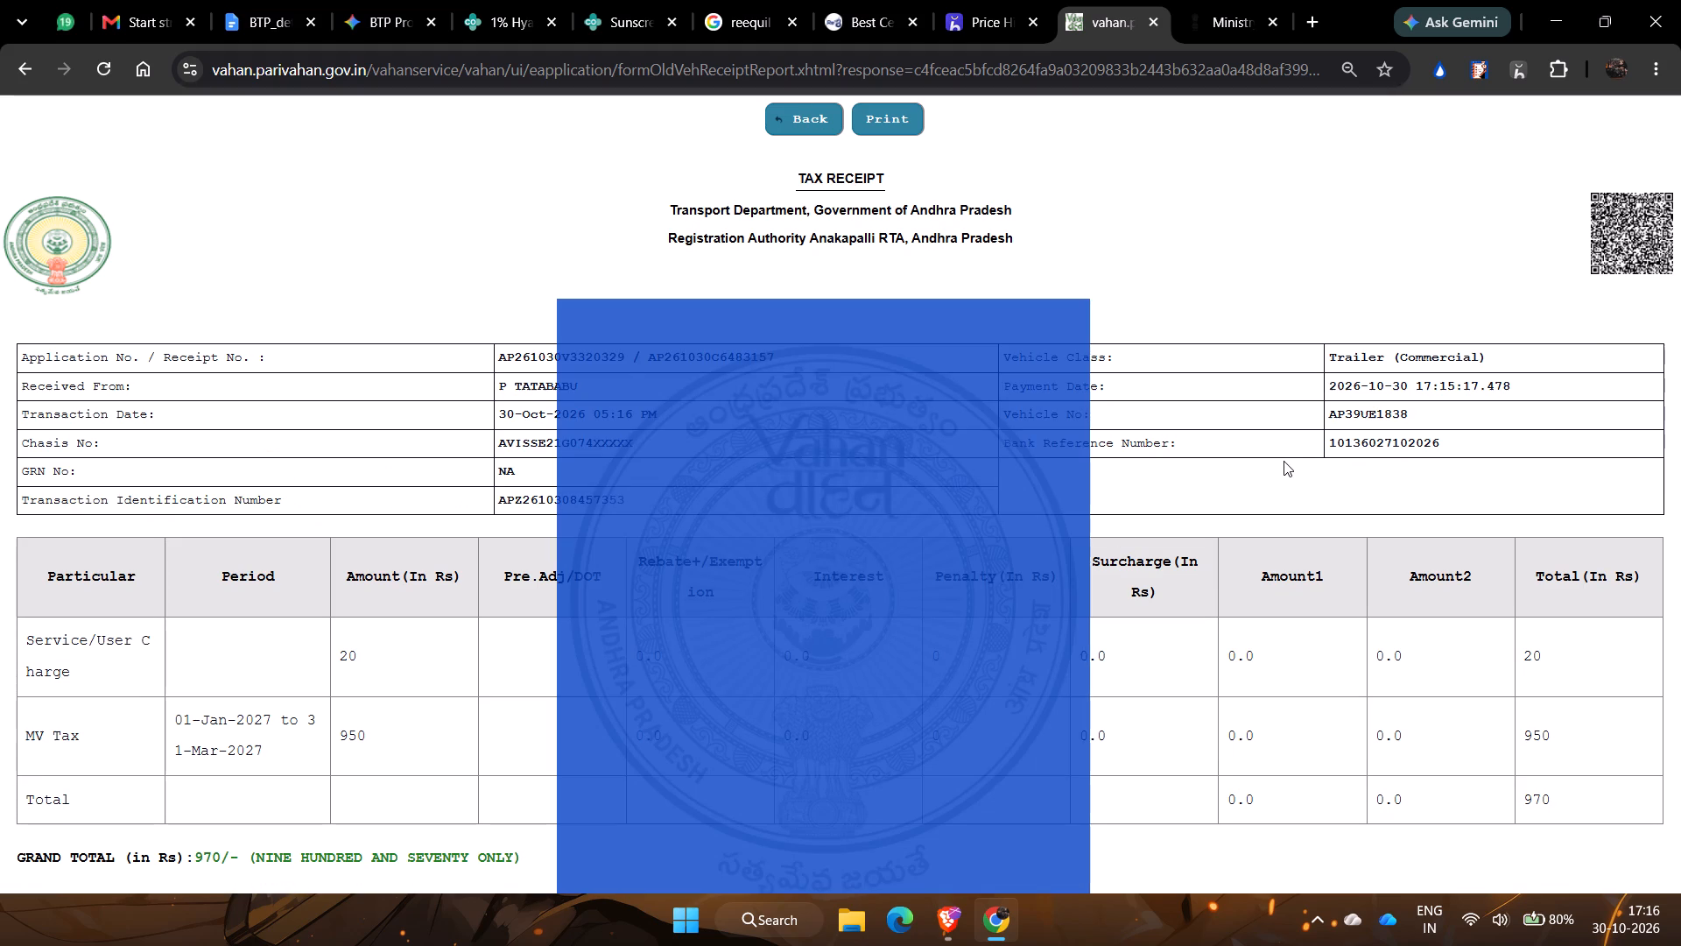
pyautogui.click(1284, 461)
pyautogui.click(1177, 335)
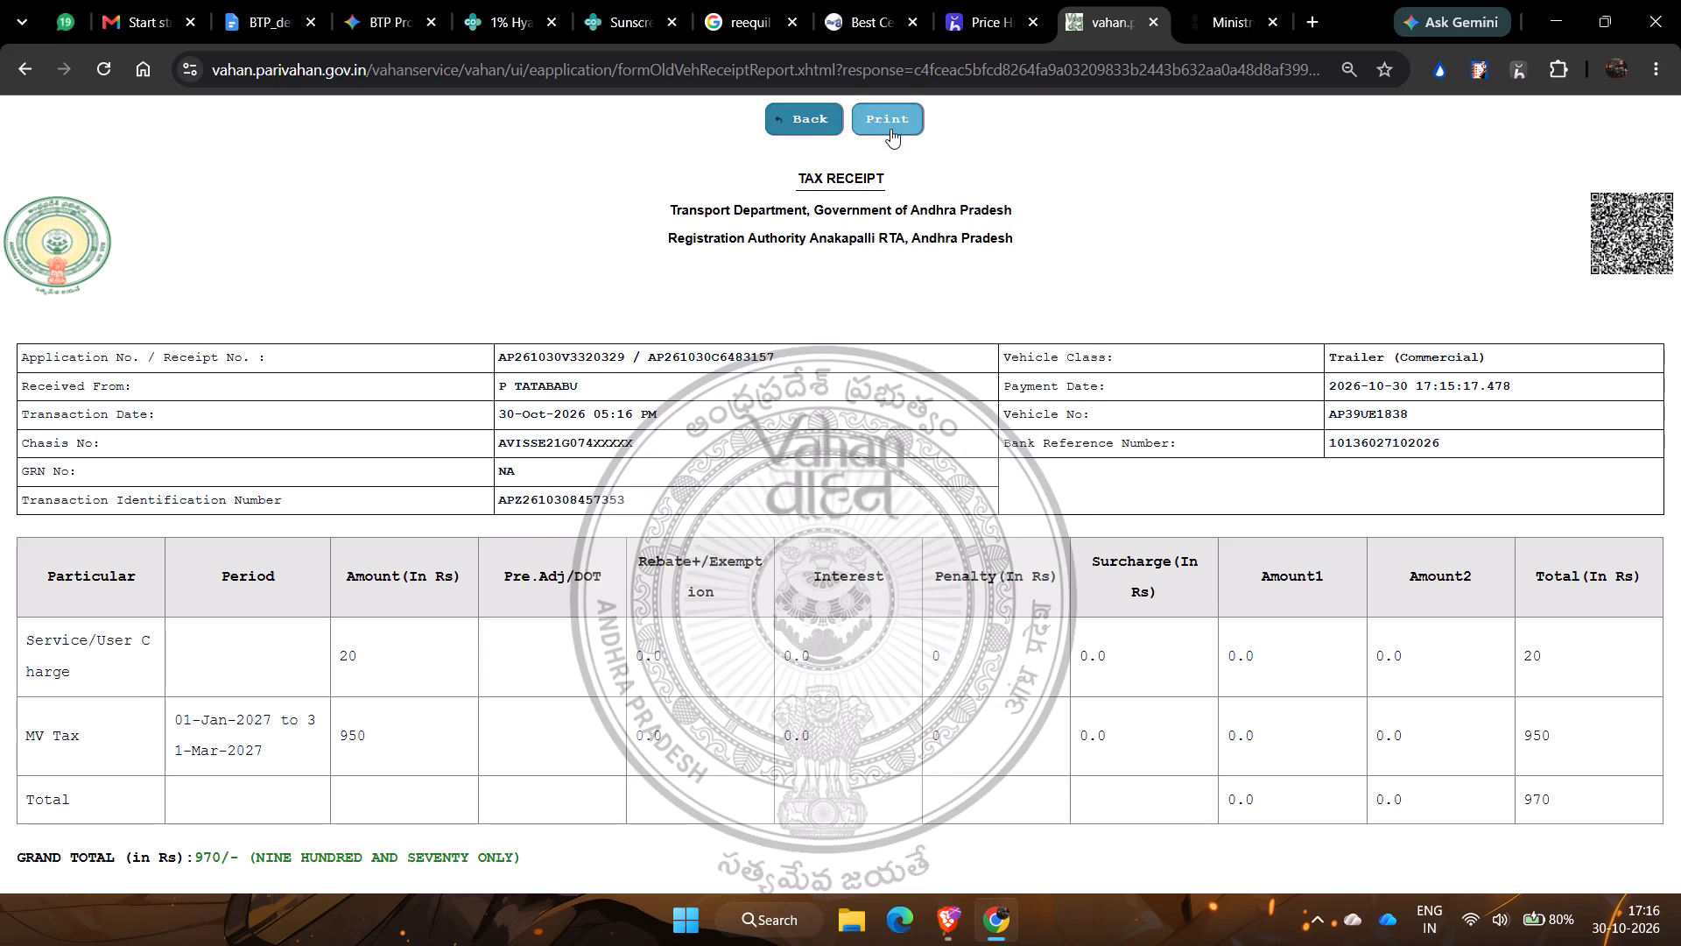
# Print the tax receipt to PDF and save it in the CFA folder, named with the vehicle's registration number followed by _Tax_Oct_26.
pyautogui.click(890, 127)
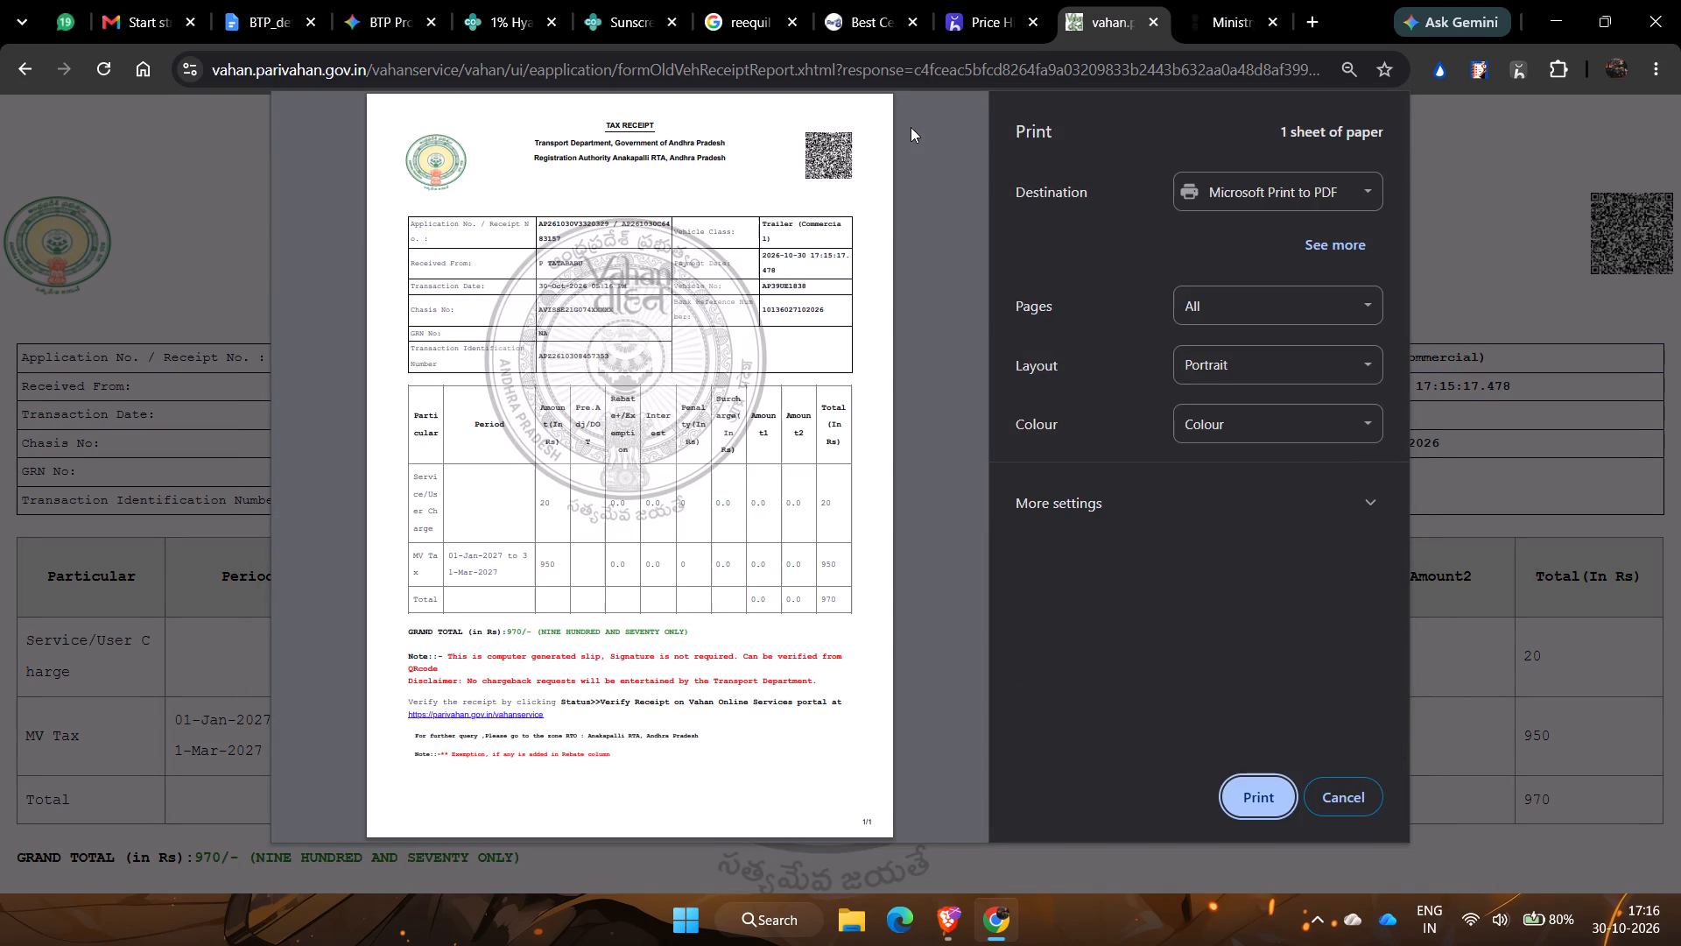
pyautogui.click(1263, 799)
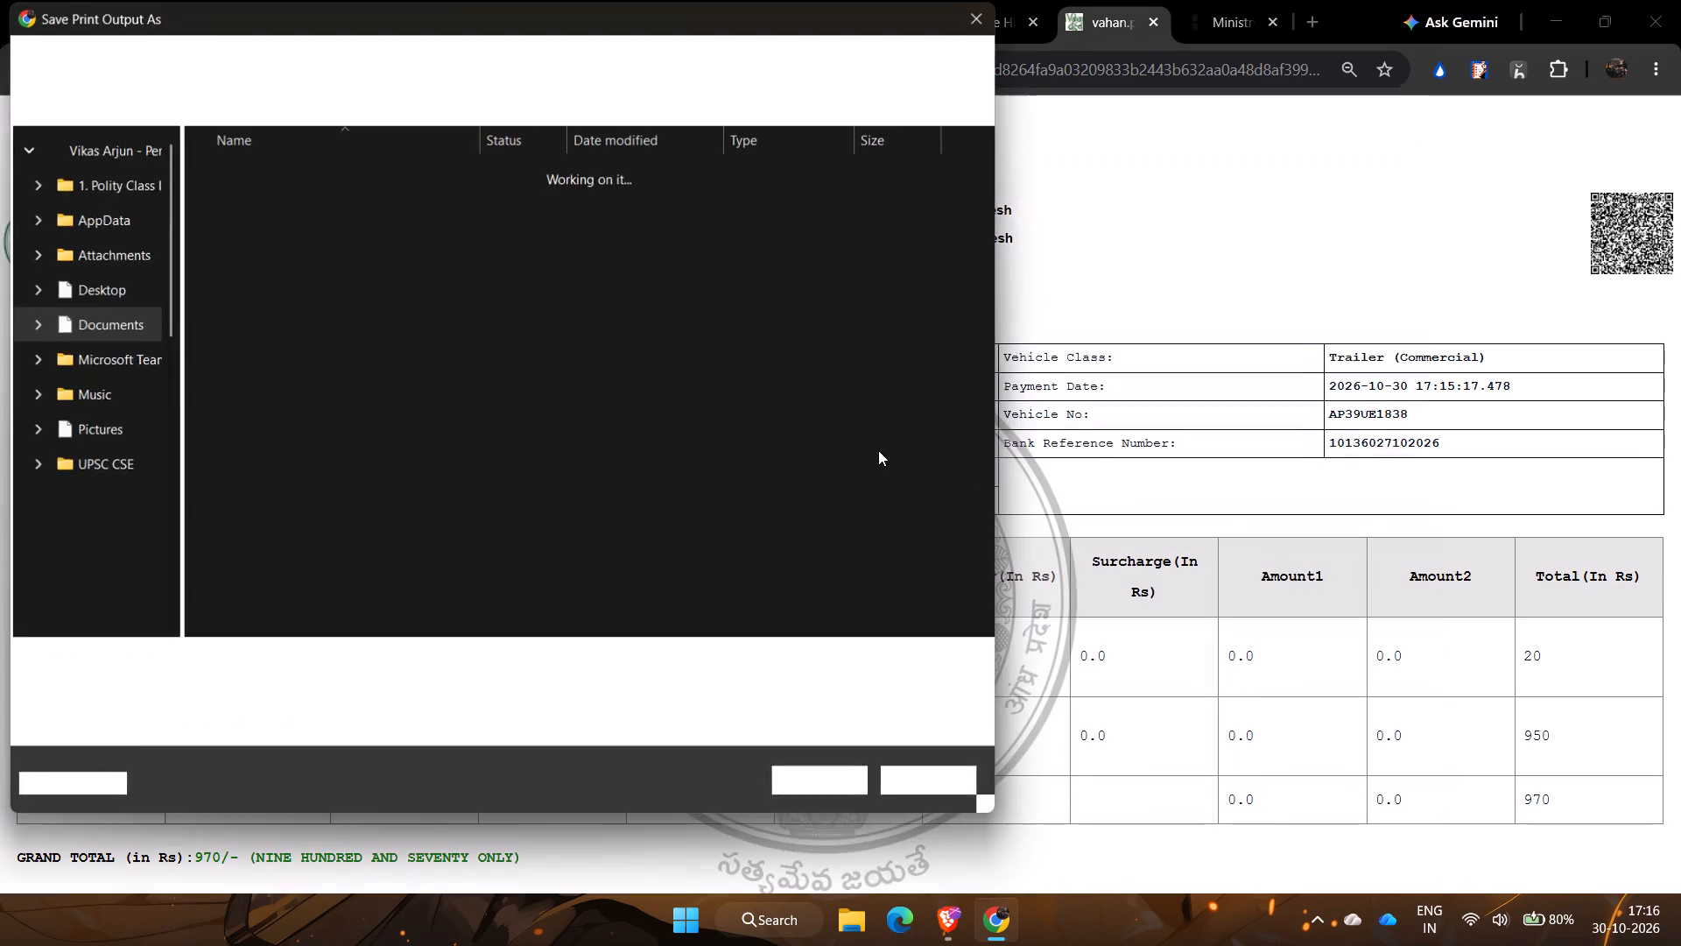
pyautogui.click(397, 665)
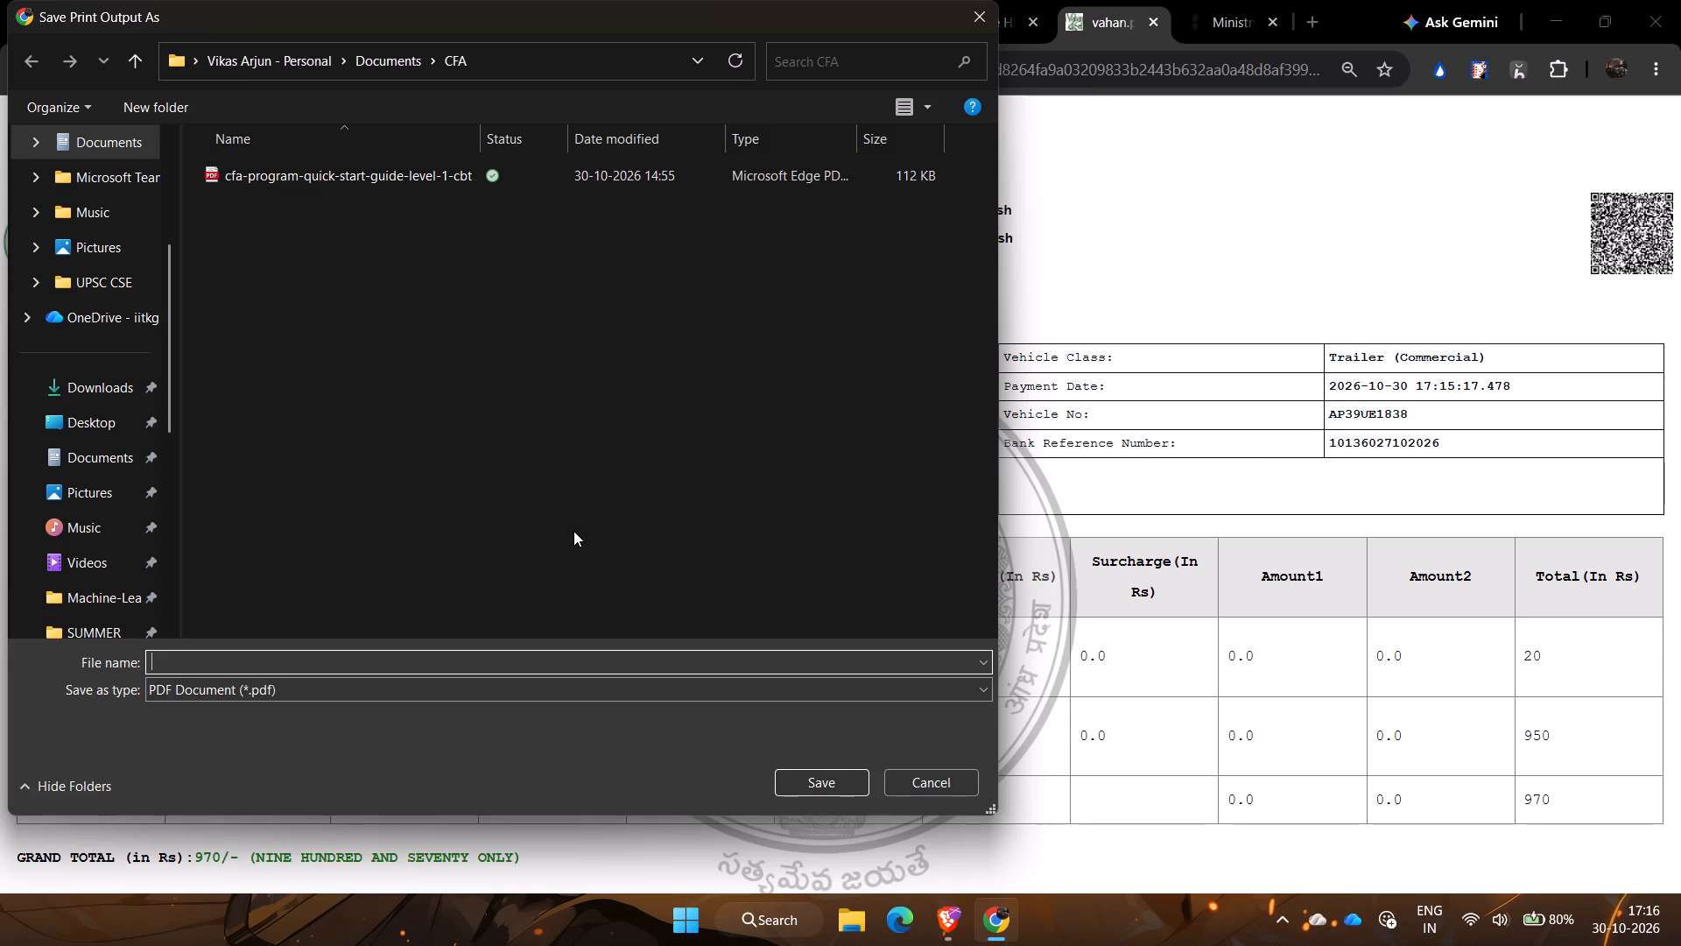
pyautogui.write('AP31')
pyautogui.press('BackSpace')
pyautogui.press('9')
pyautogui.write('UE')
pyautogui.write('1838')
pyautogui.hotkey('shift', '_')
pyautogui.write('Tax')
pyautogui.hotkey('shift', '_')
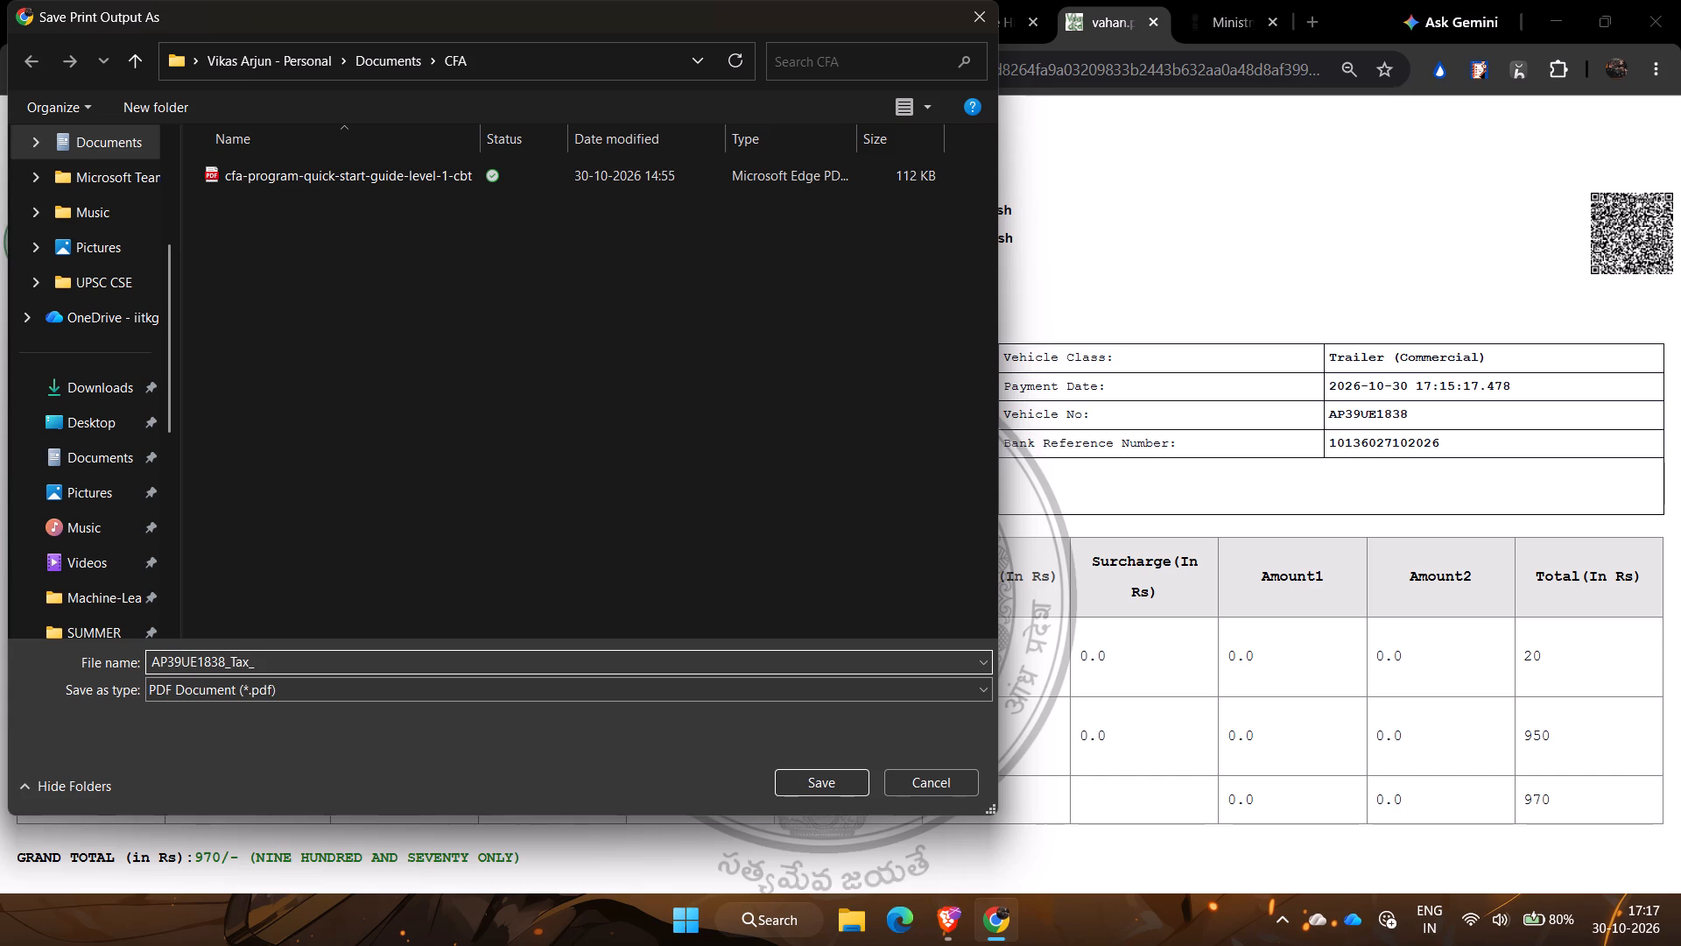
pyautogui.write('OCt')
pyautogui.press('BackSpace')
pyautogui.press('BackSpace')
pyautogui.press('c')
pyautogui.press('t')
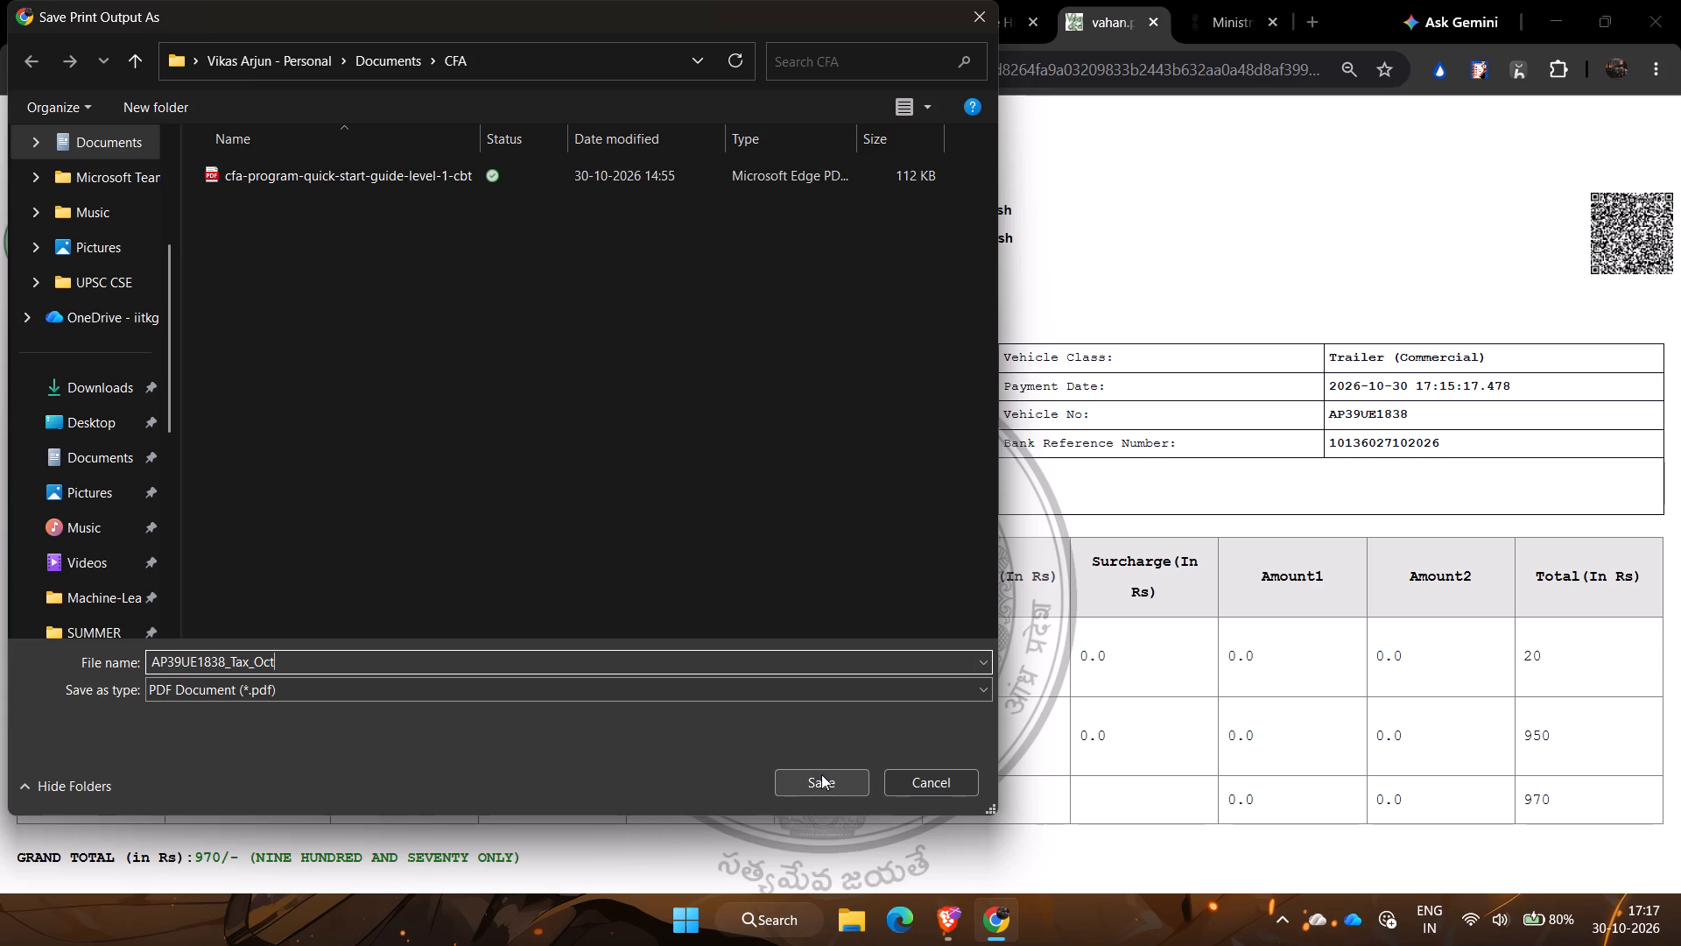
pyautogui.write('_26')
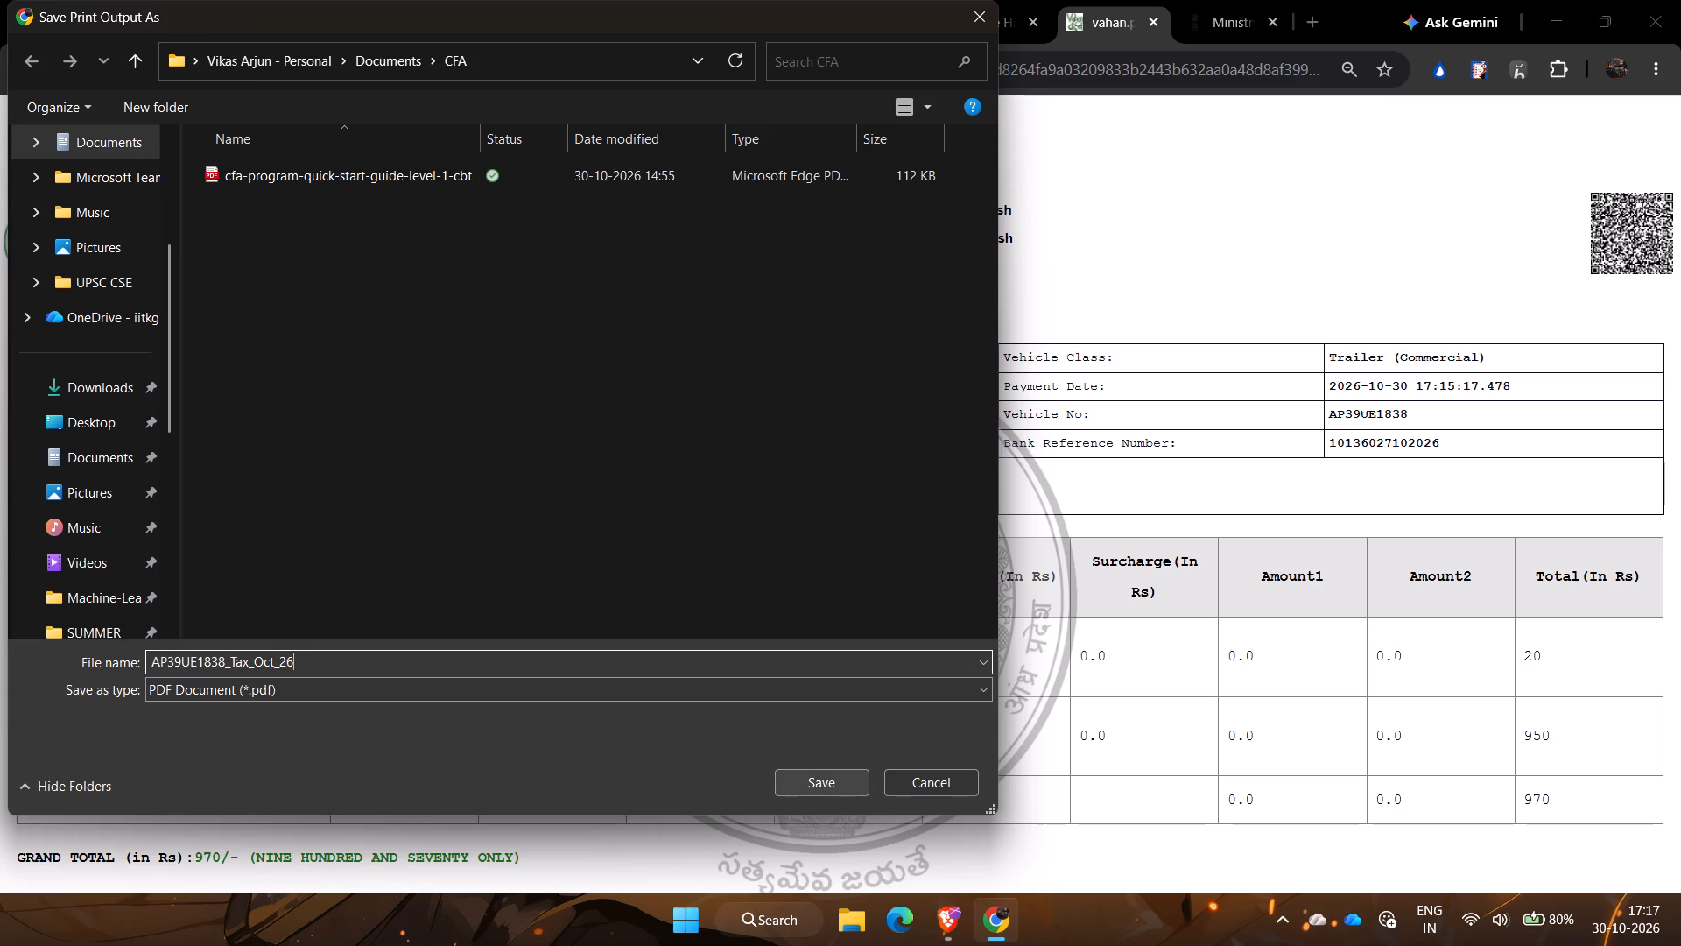
pyautogui.click(840, 776)
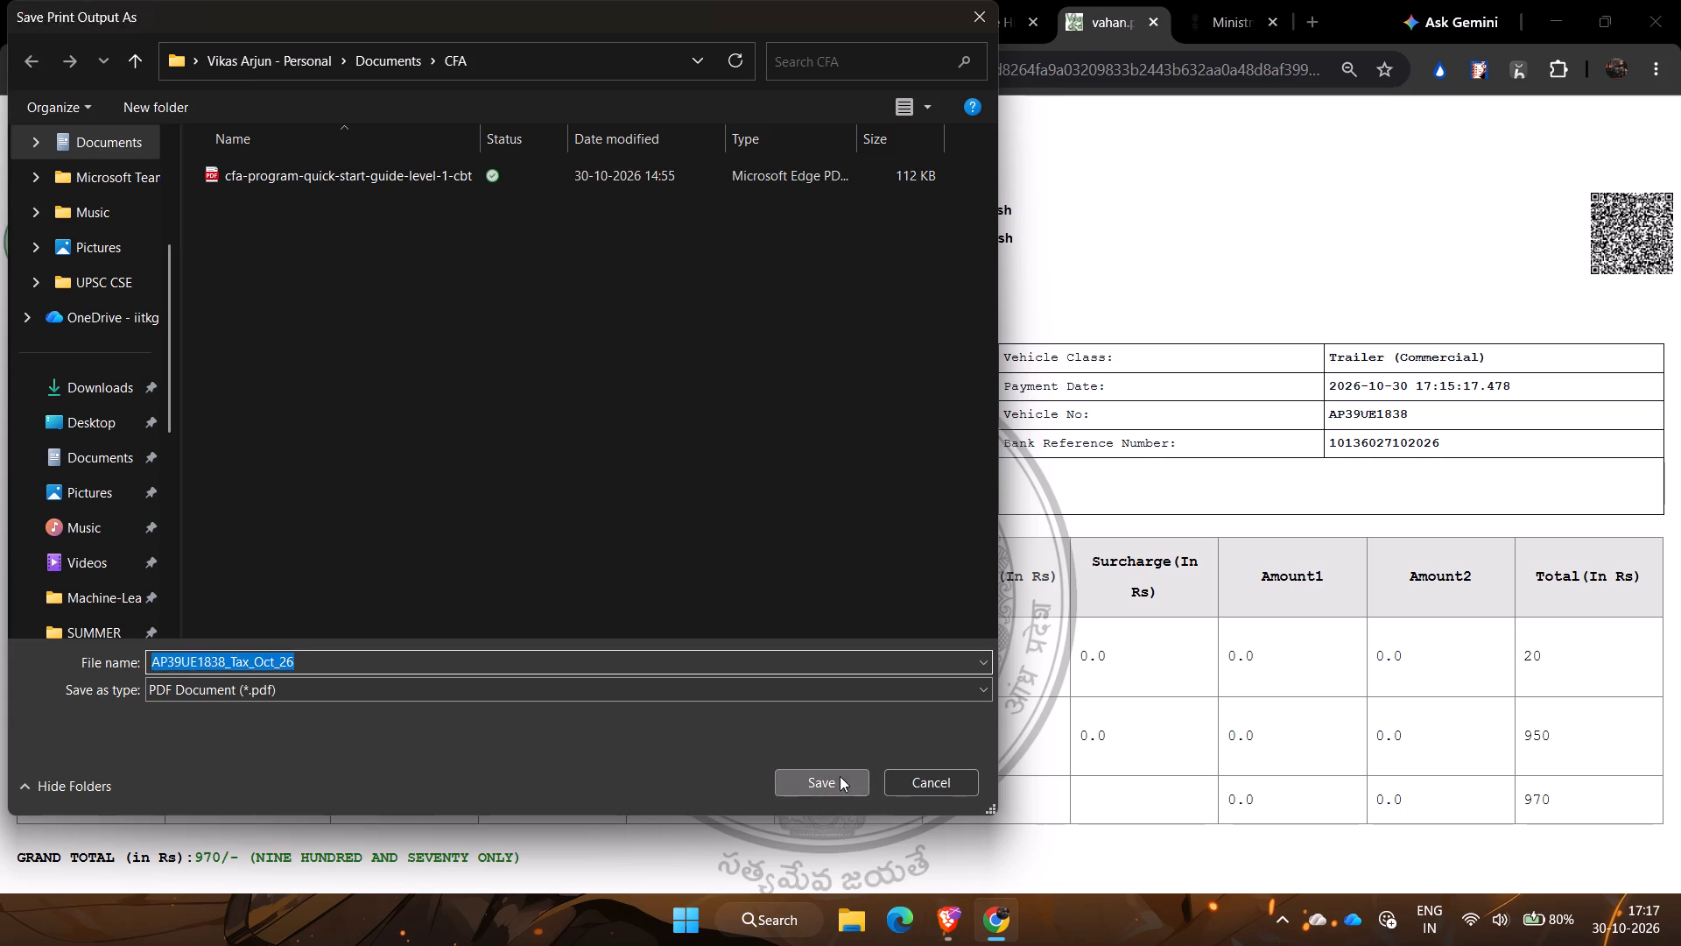
# Review the tax receipt on the web page and in the saved PDF in Adobe Acrobat, and close the PDF.
pyautogui.scroll(-1, 823, 478)
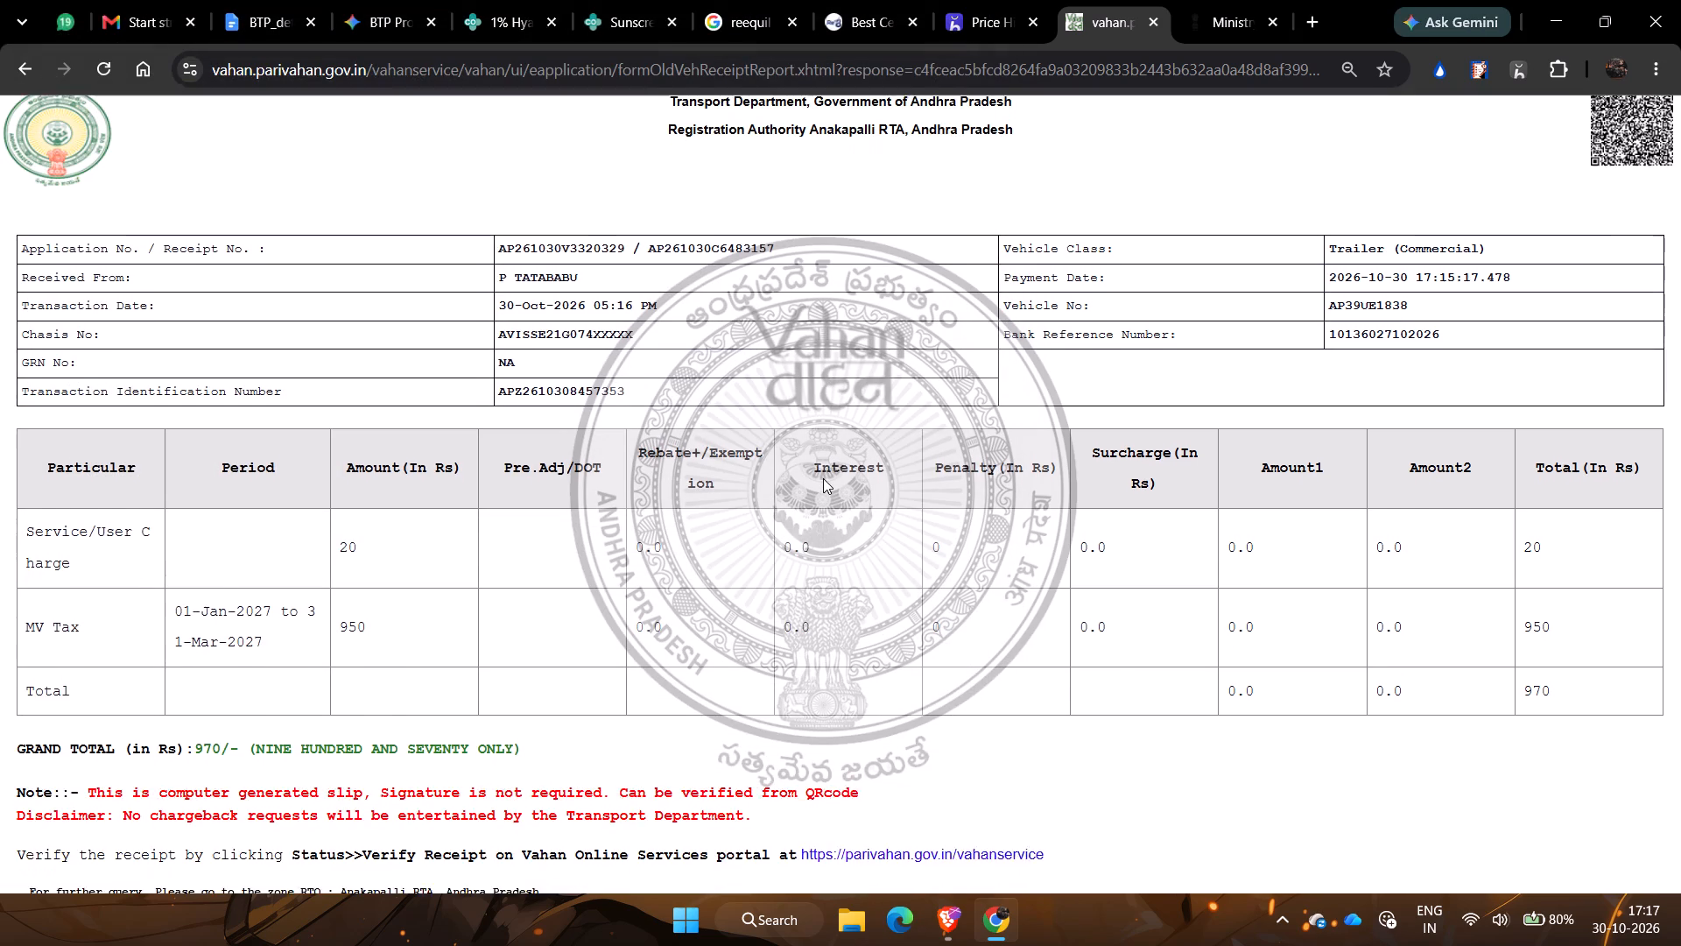
pyautogui.scroll(-4, 823, 478)
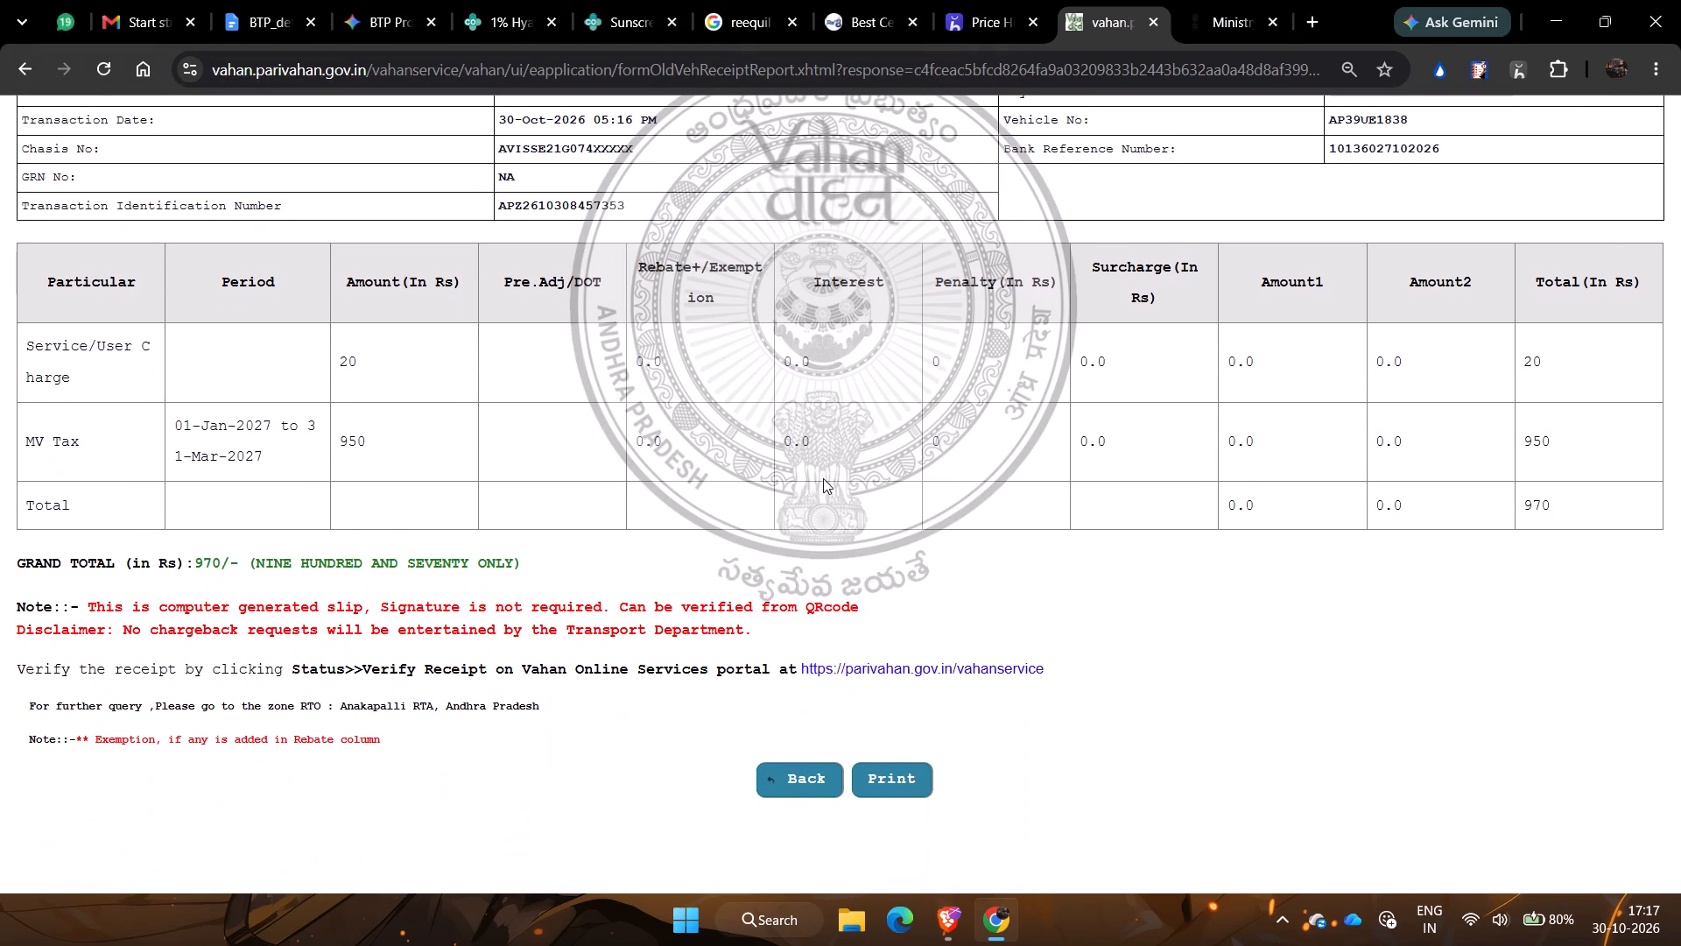
pyautogui.scroll(-2, 823, 478)
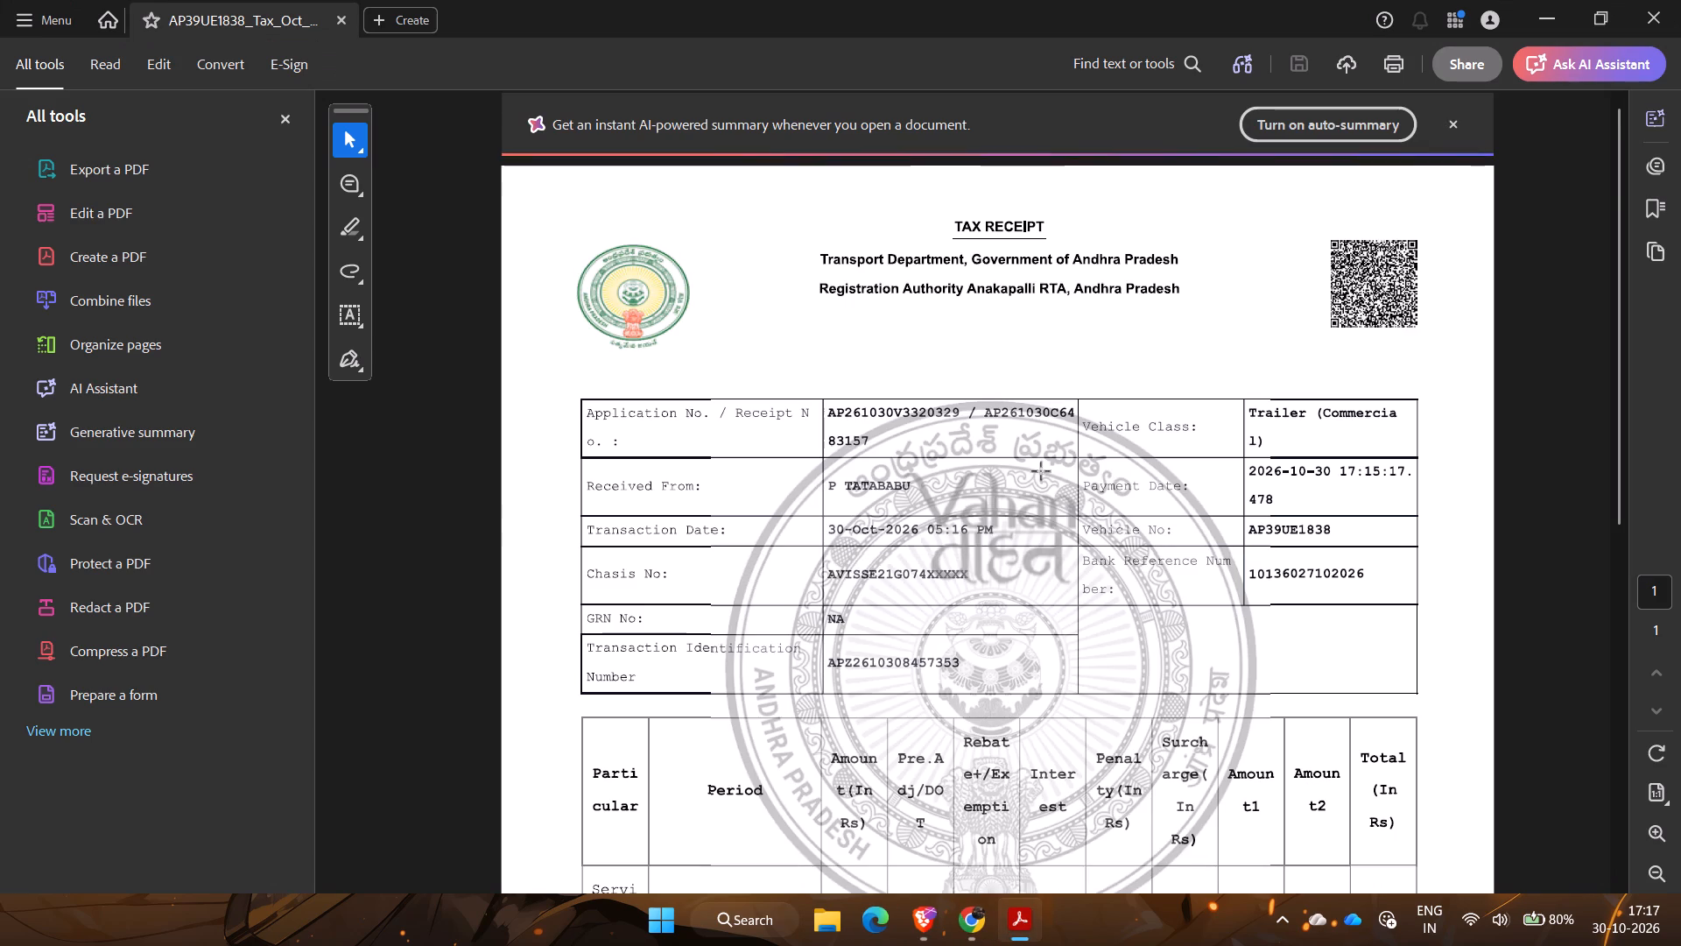
pyautogui.scroll(-16, 1262, 356)
pyautogui.scroll(3, 1262, 356)
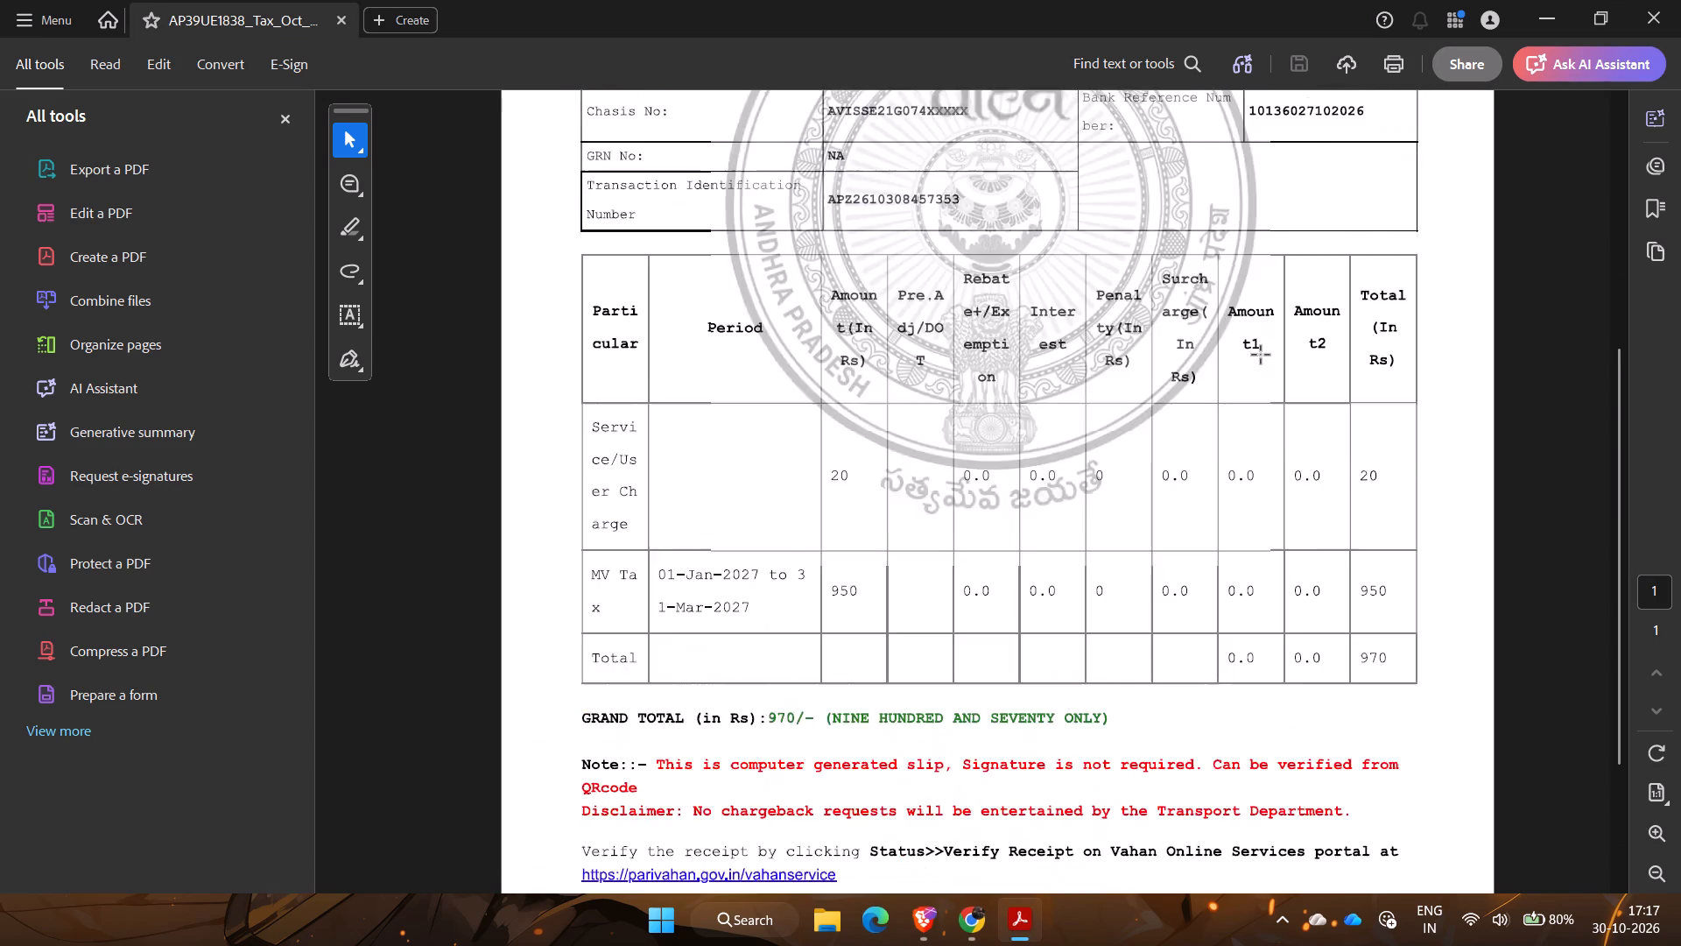
pyautogui.scroll(20, 1262, 356)
pyautogui.scroll(1, 1262, 356)
pyautogui.scroll(-13, 1262, 354)
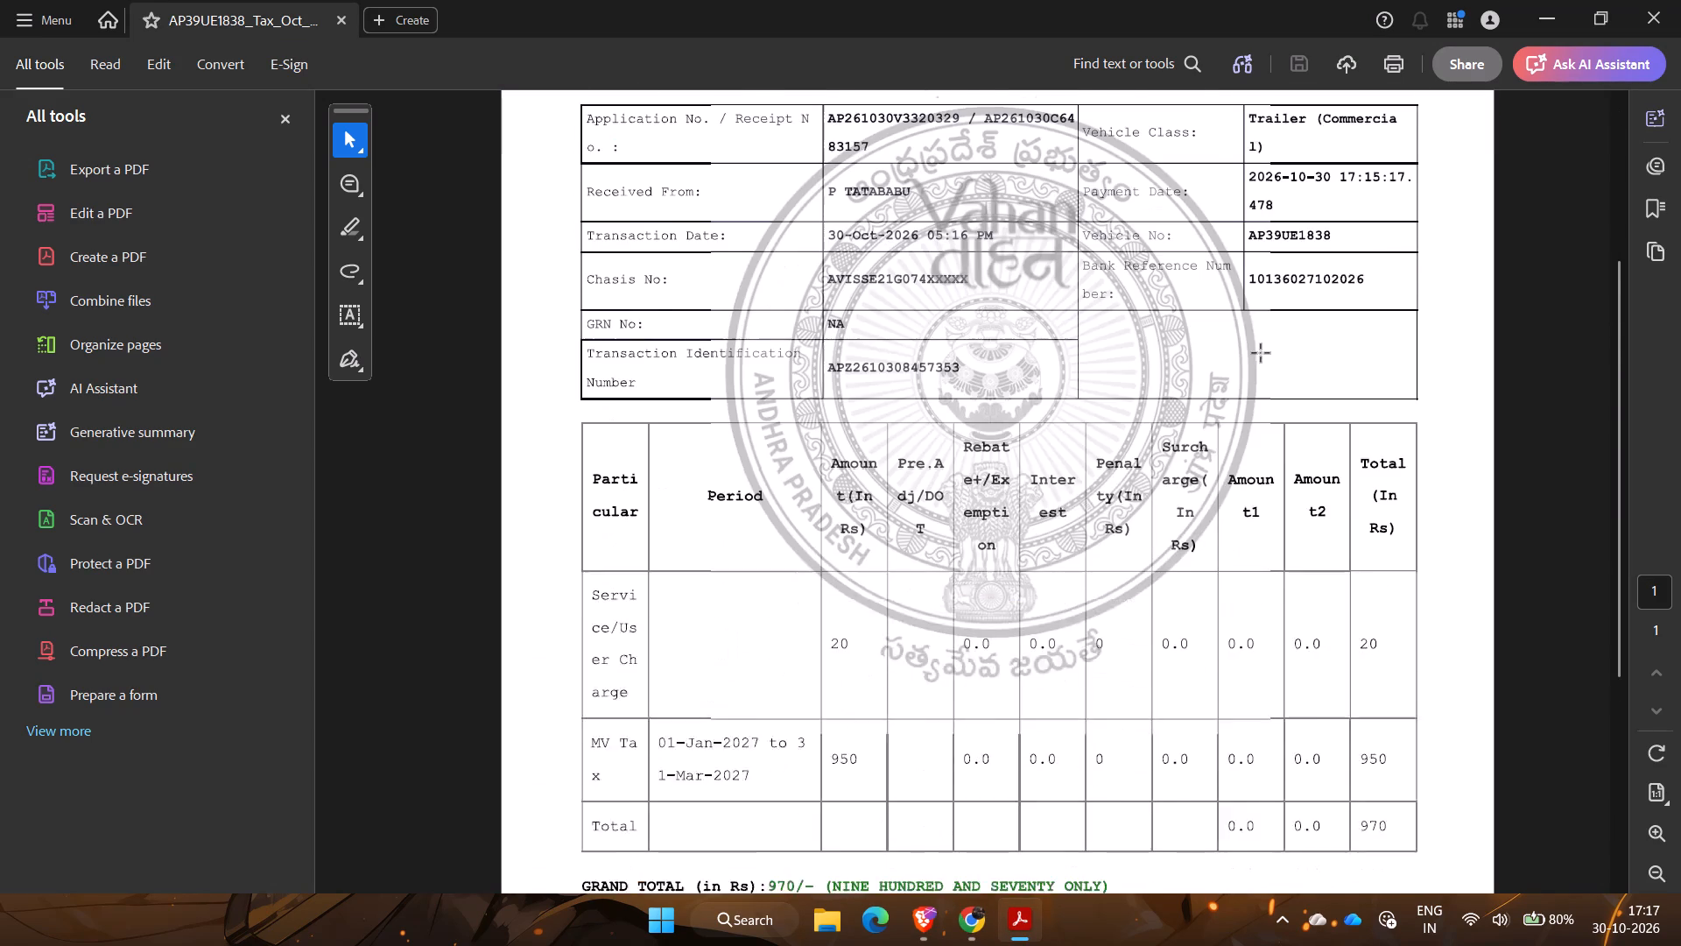
pyautogui.scroll(-2, 1262, 354)
pyautogui.click(1656, 8)
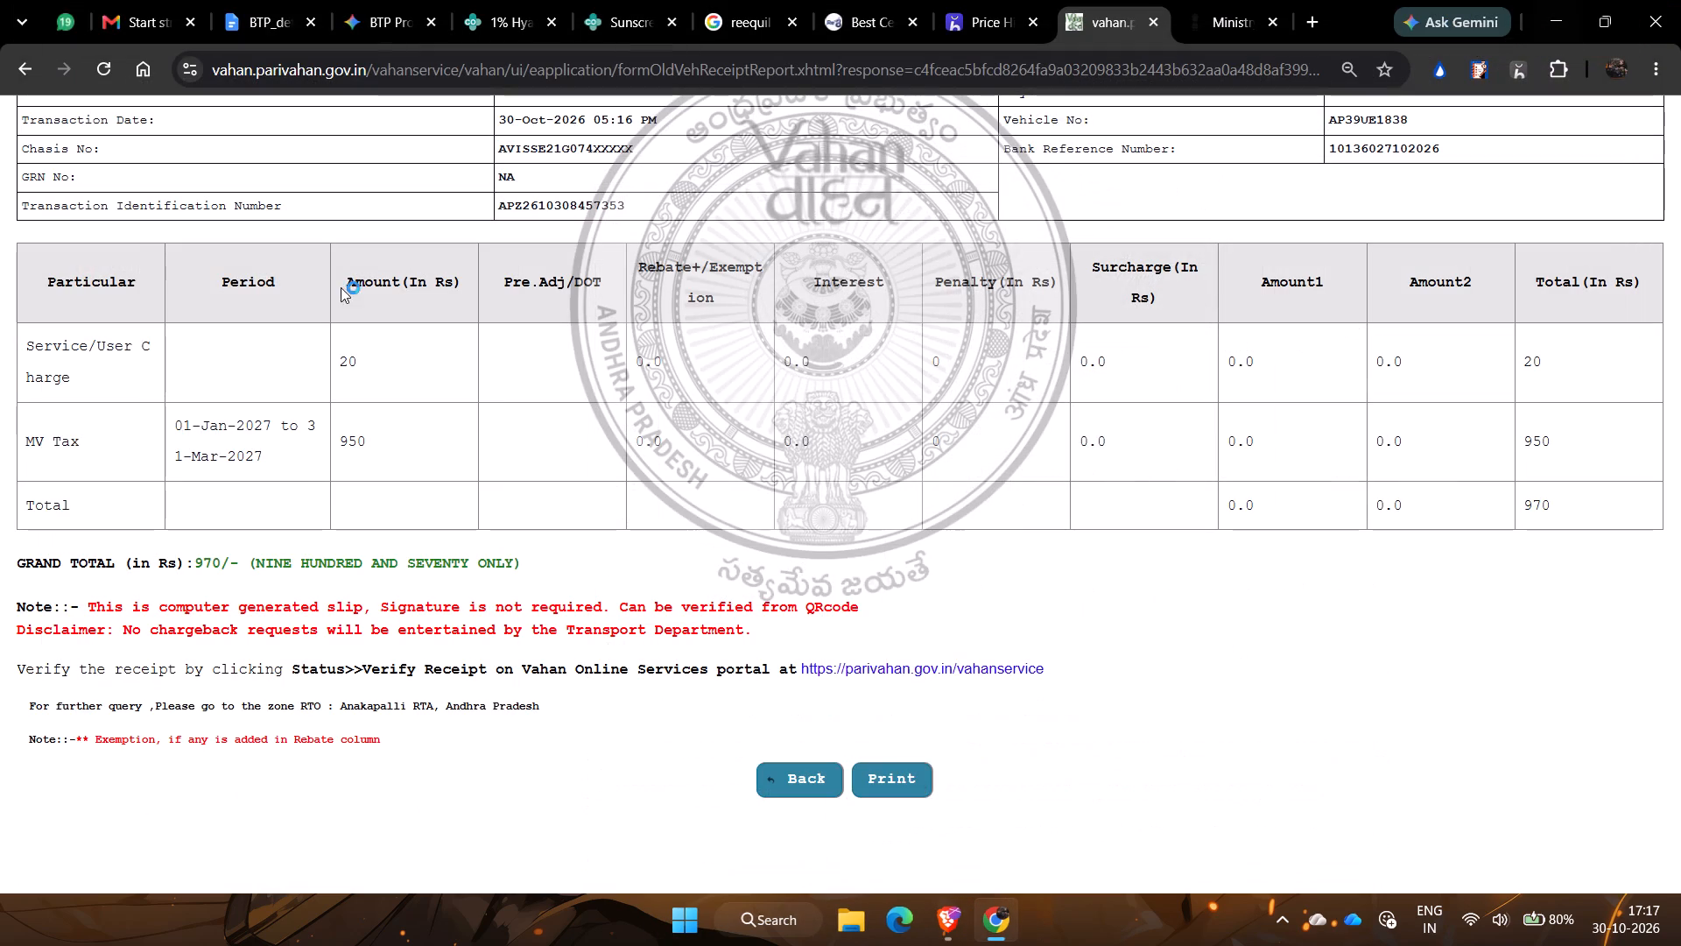
# Go back from the tax receipt to the VAHAN Citizen Services home page and close the mobile number update notice.
pyautogui.scroll(1, 1140, 275)
pyautogui.scroll(-4, 1140, 278)
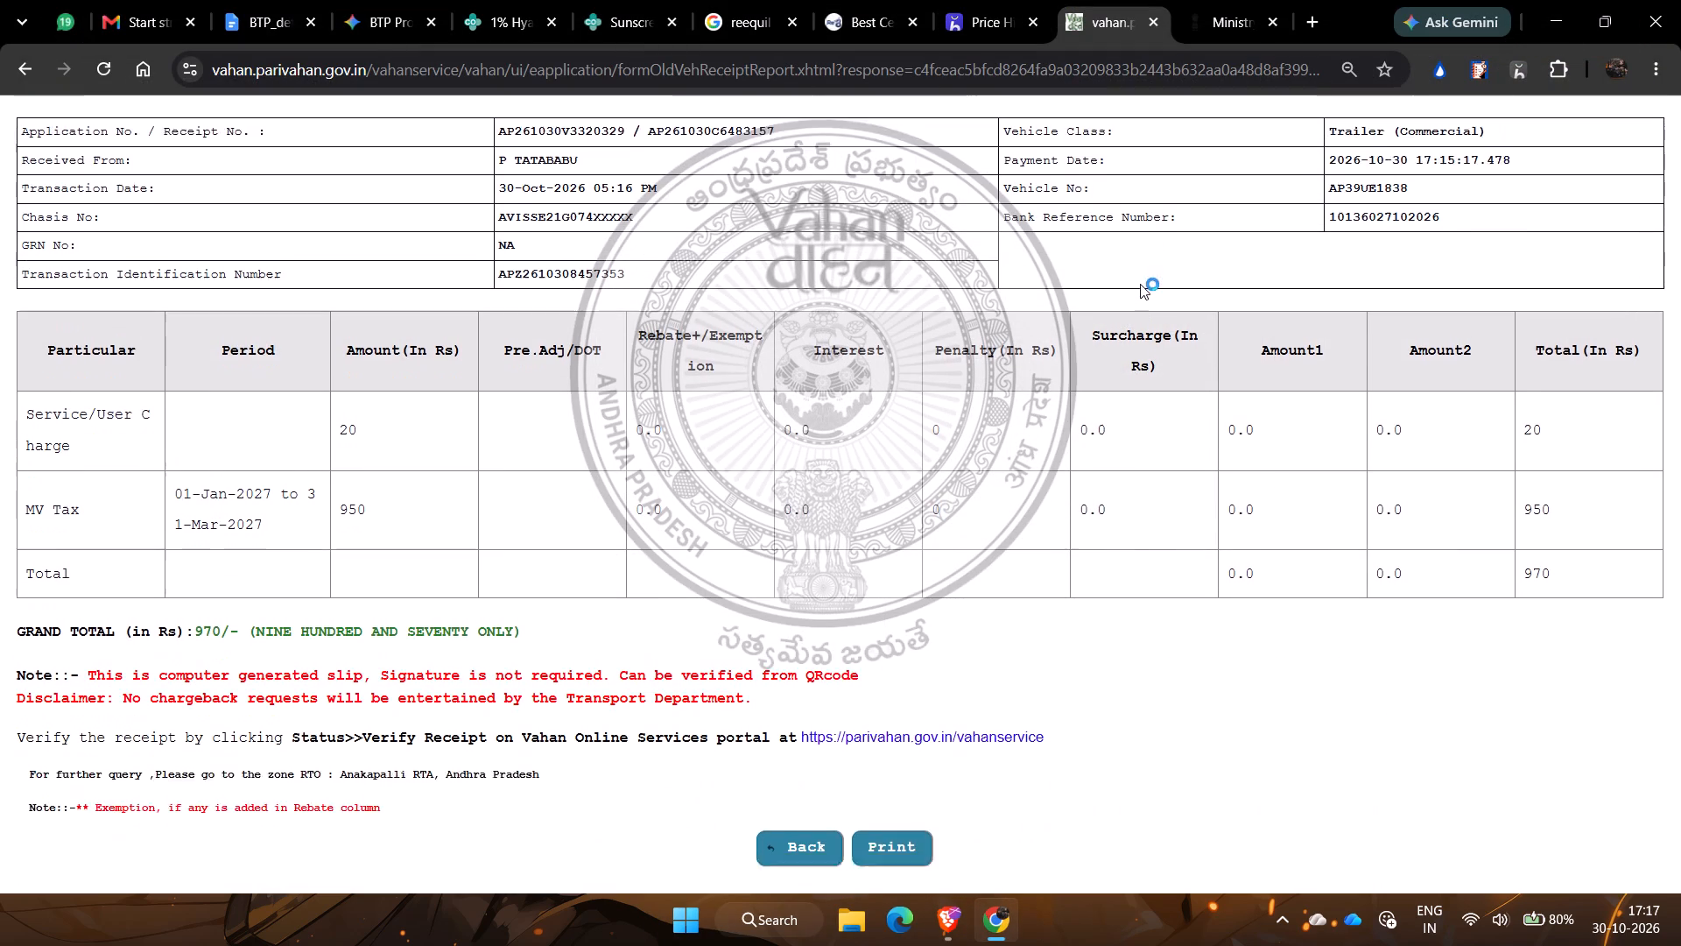
pyautogui.click(833, 774)
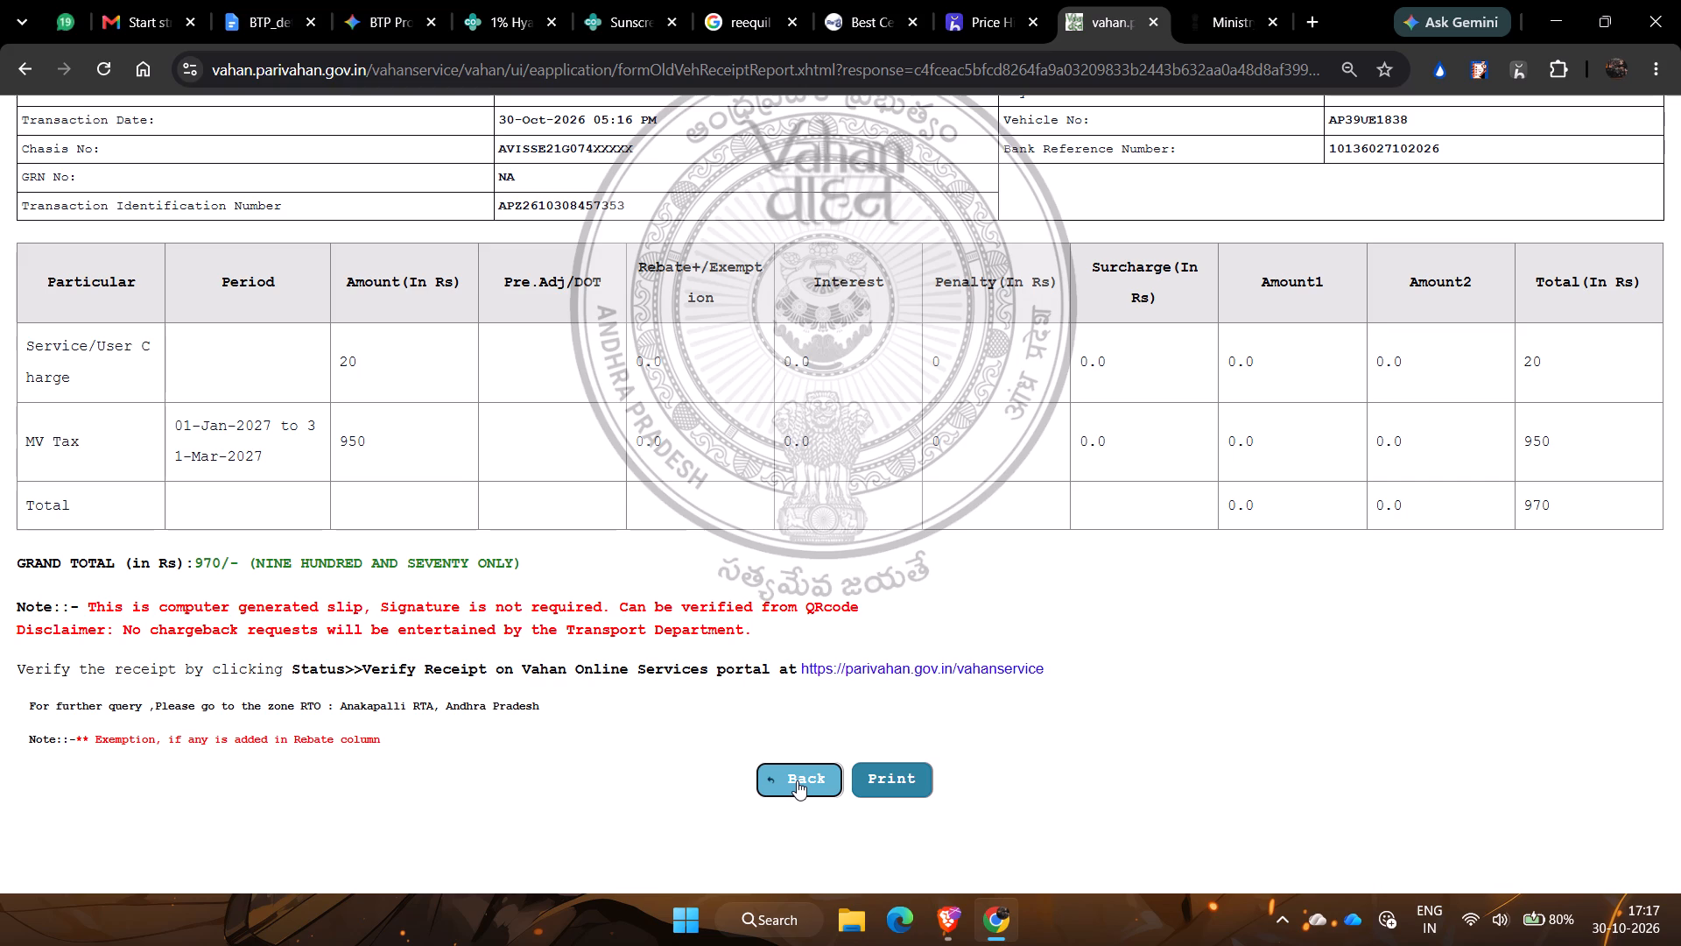
pyautogui.click(797, 780)
pyautogui.scroll(7, 797, 780)
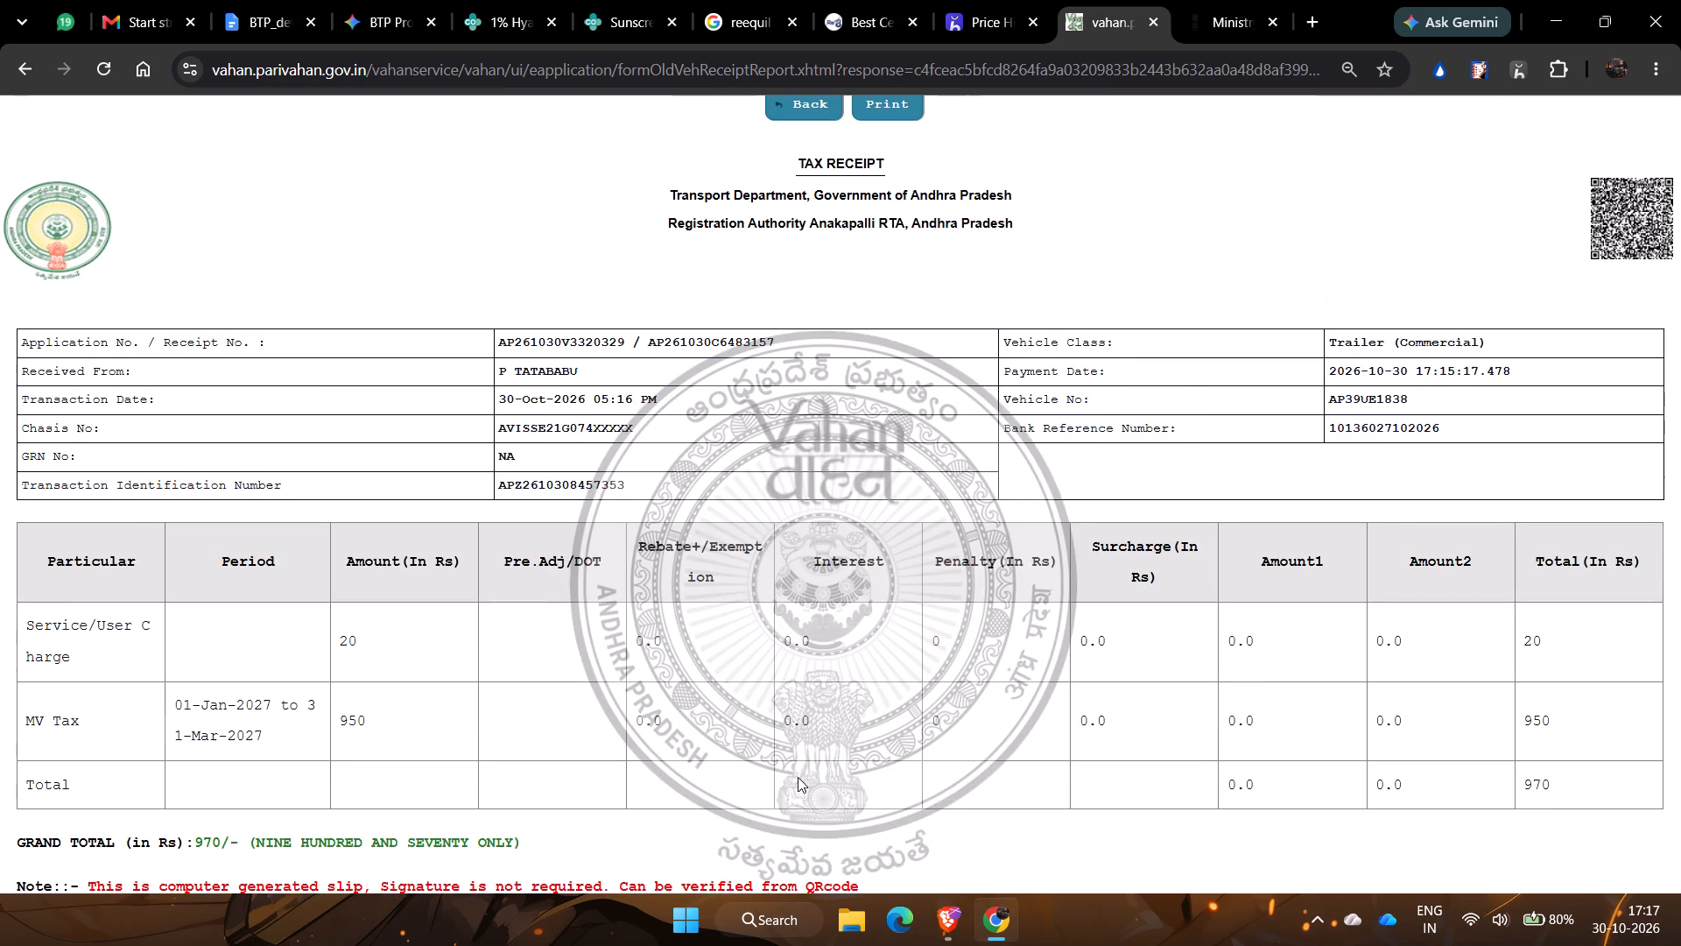
pyautogui.scroll(4, 798, 777)
pyautogui.click(801, 114)
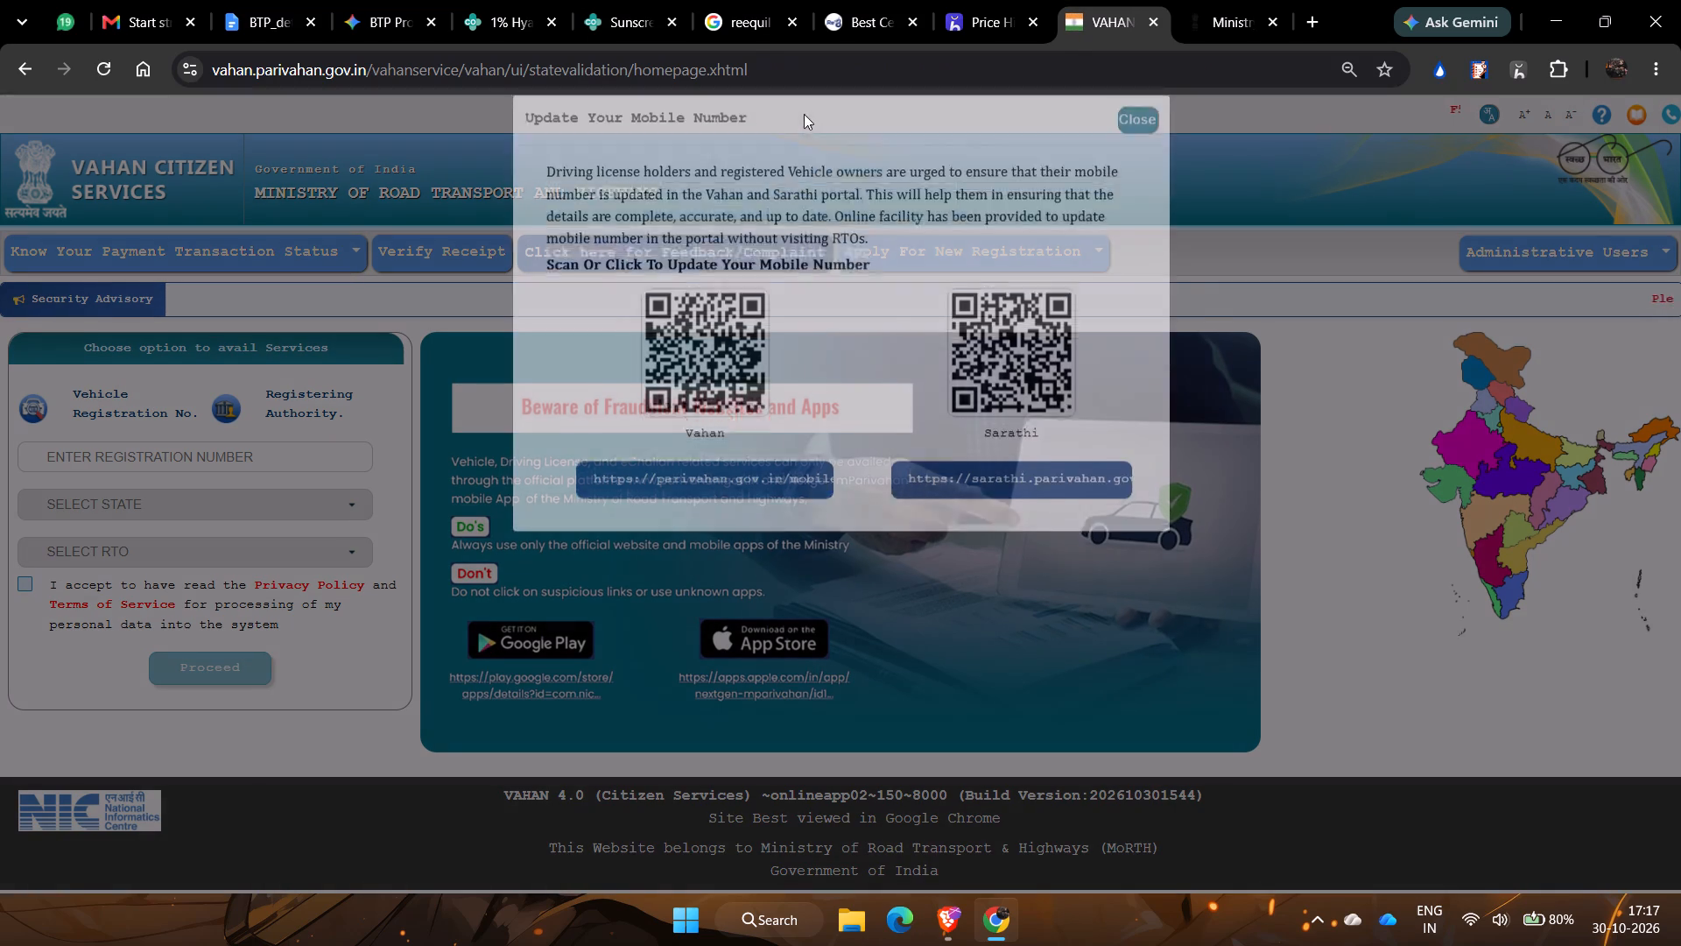
pyautogui.click(1154, 145)
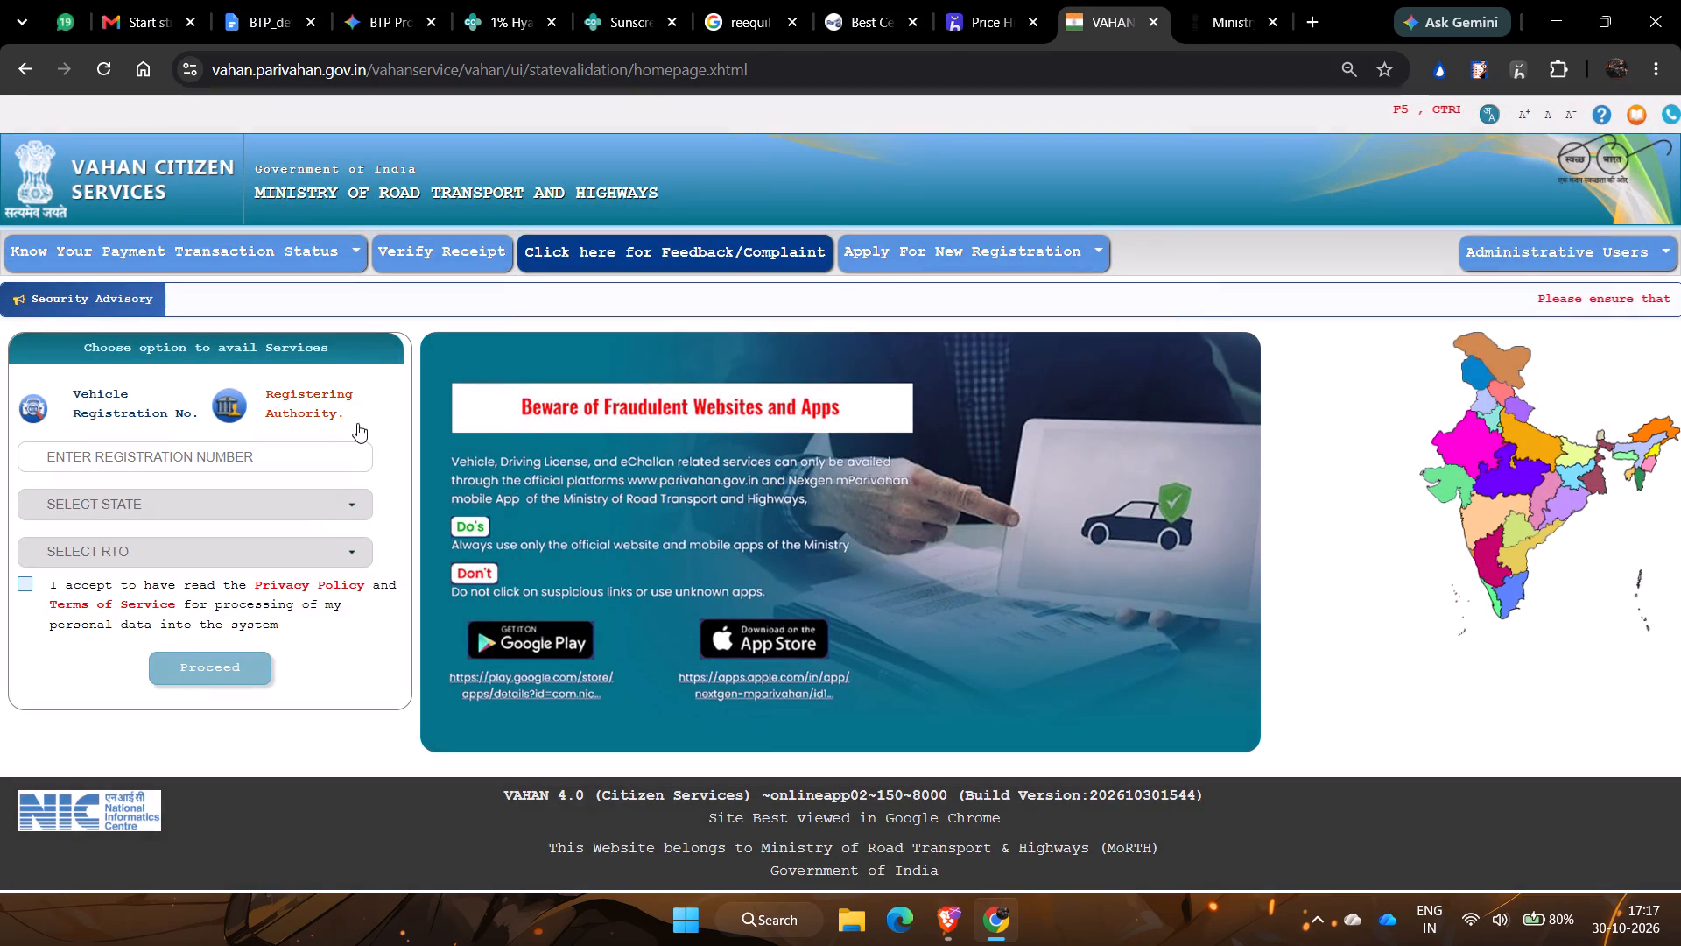
# Enter the other vehicle's copied registration number, accept the privacy policy and terms, and proceed past the authentication modes information to its services.
pyautogui.click(250, 441)
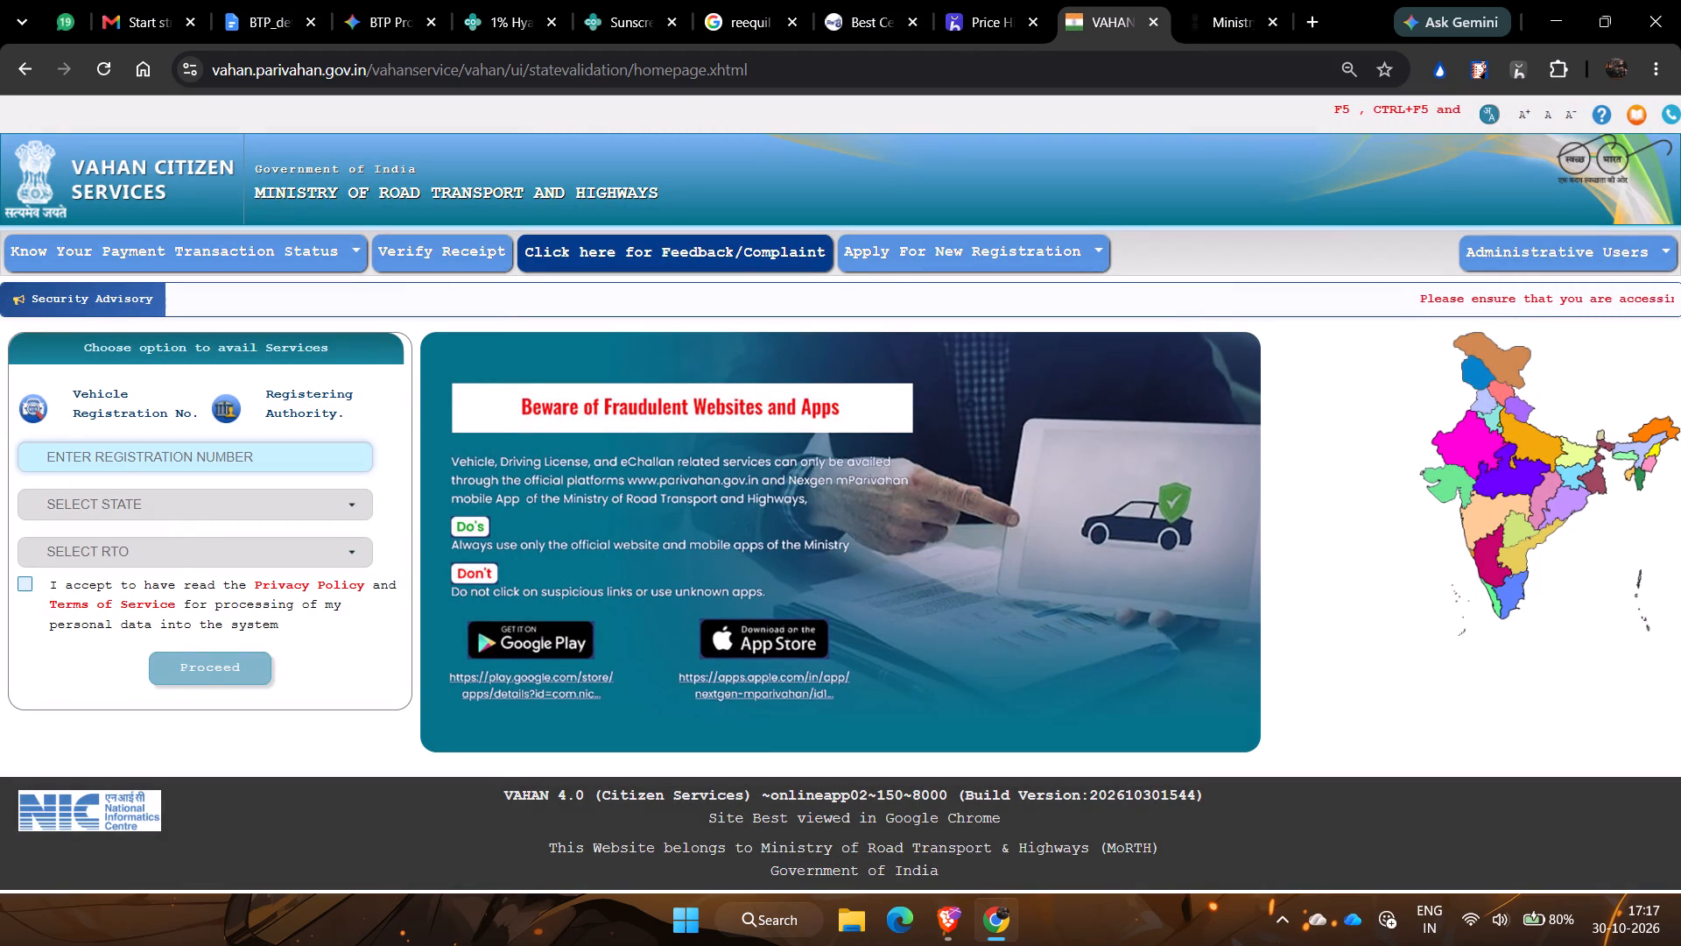
pyautogui.hotkey('ctrl', 'v')
pyautogui.click(23, 589)
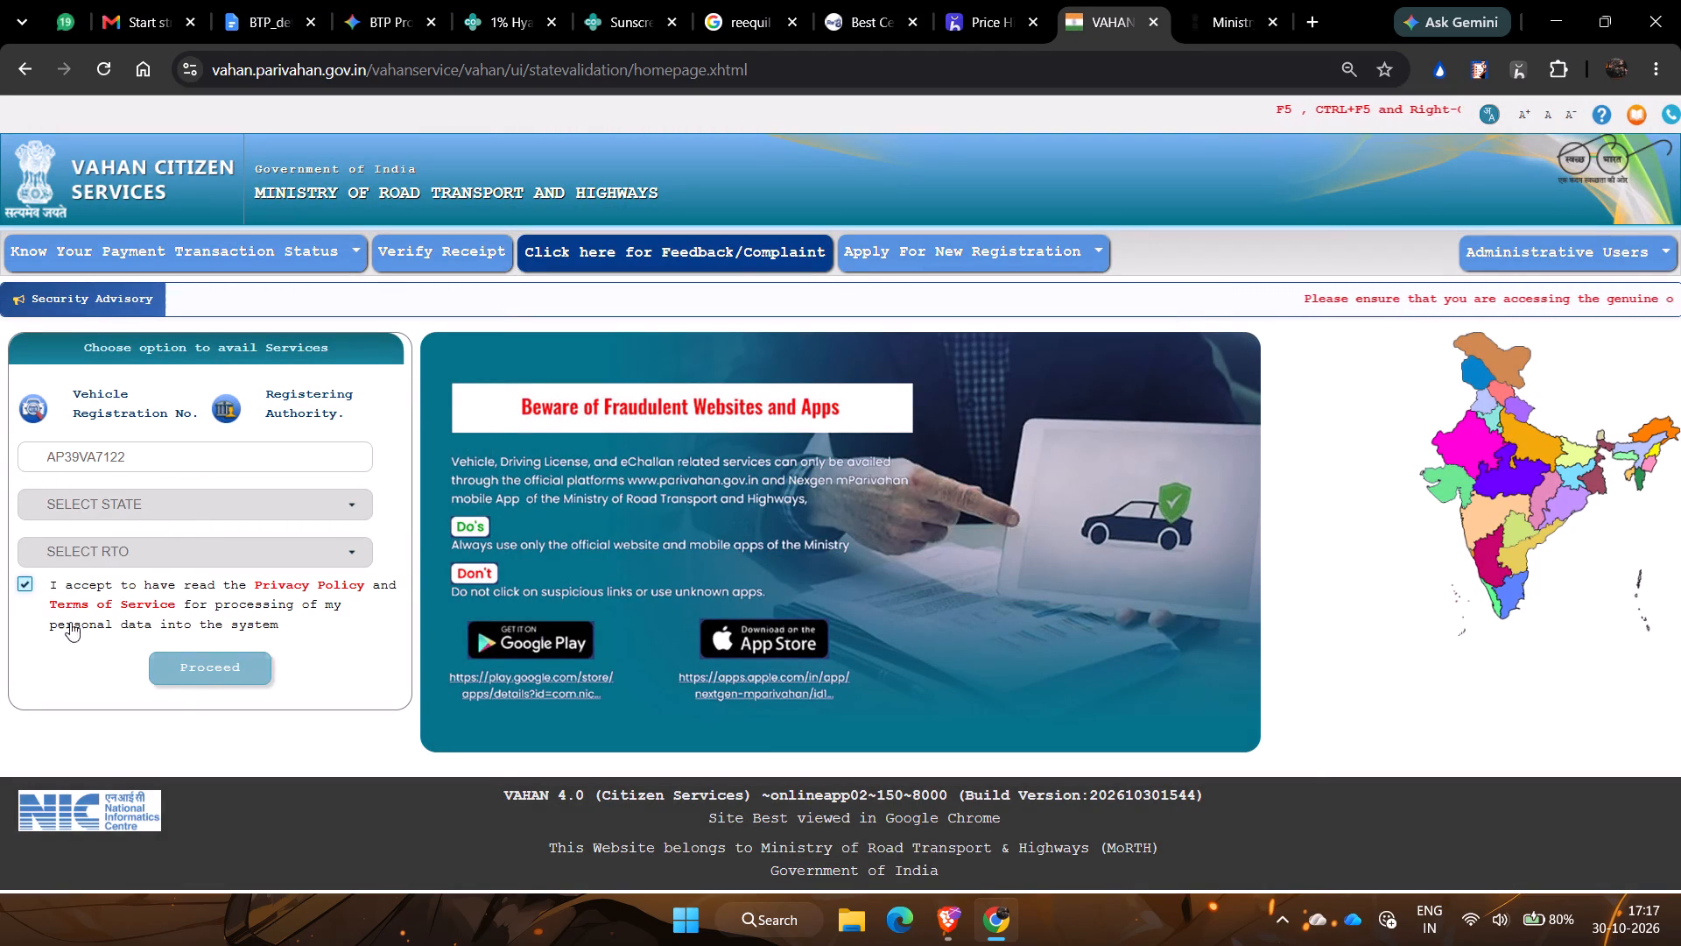
pyautogui.click(186, 674)
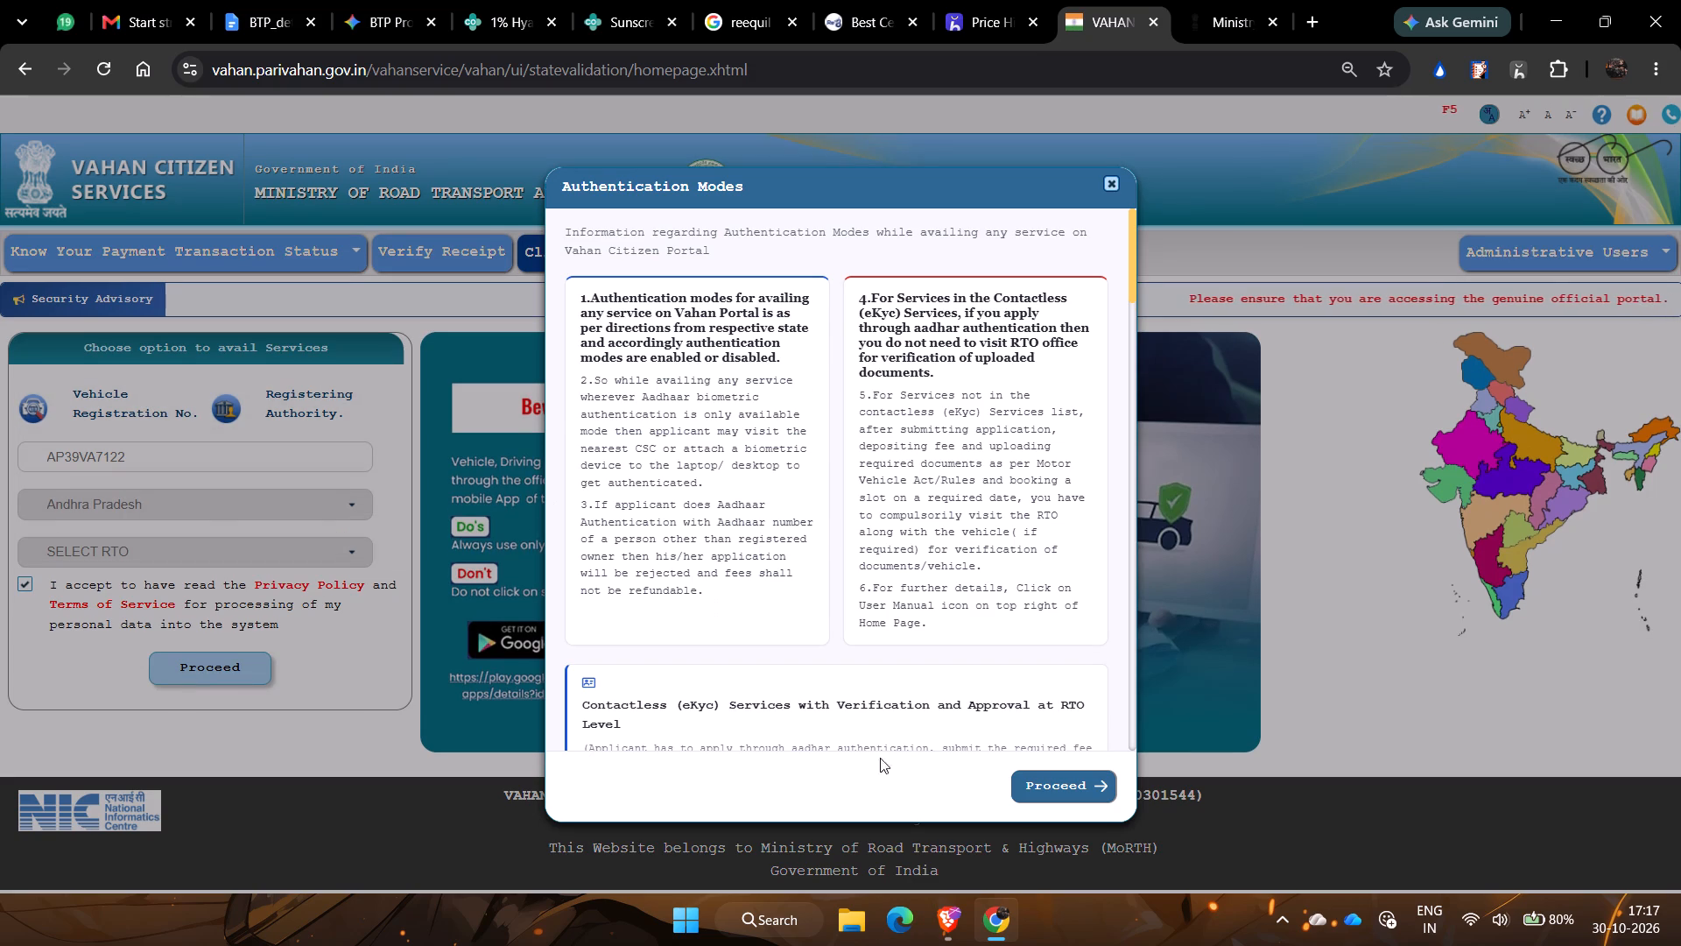
pyautogui.click(1055, 757)
pyautogui.click(1059, 780)
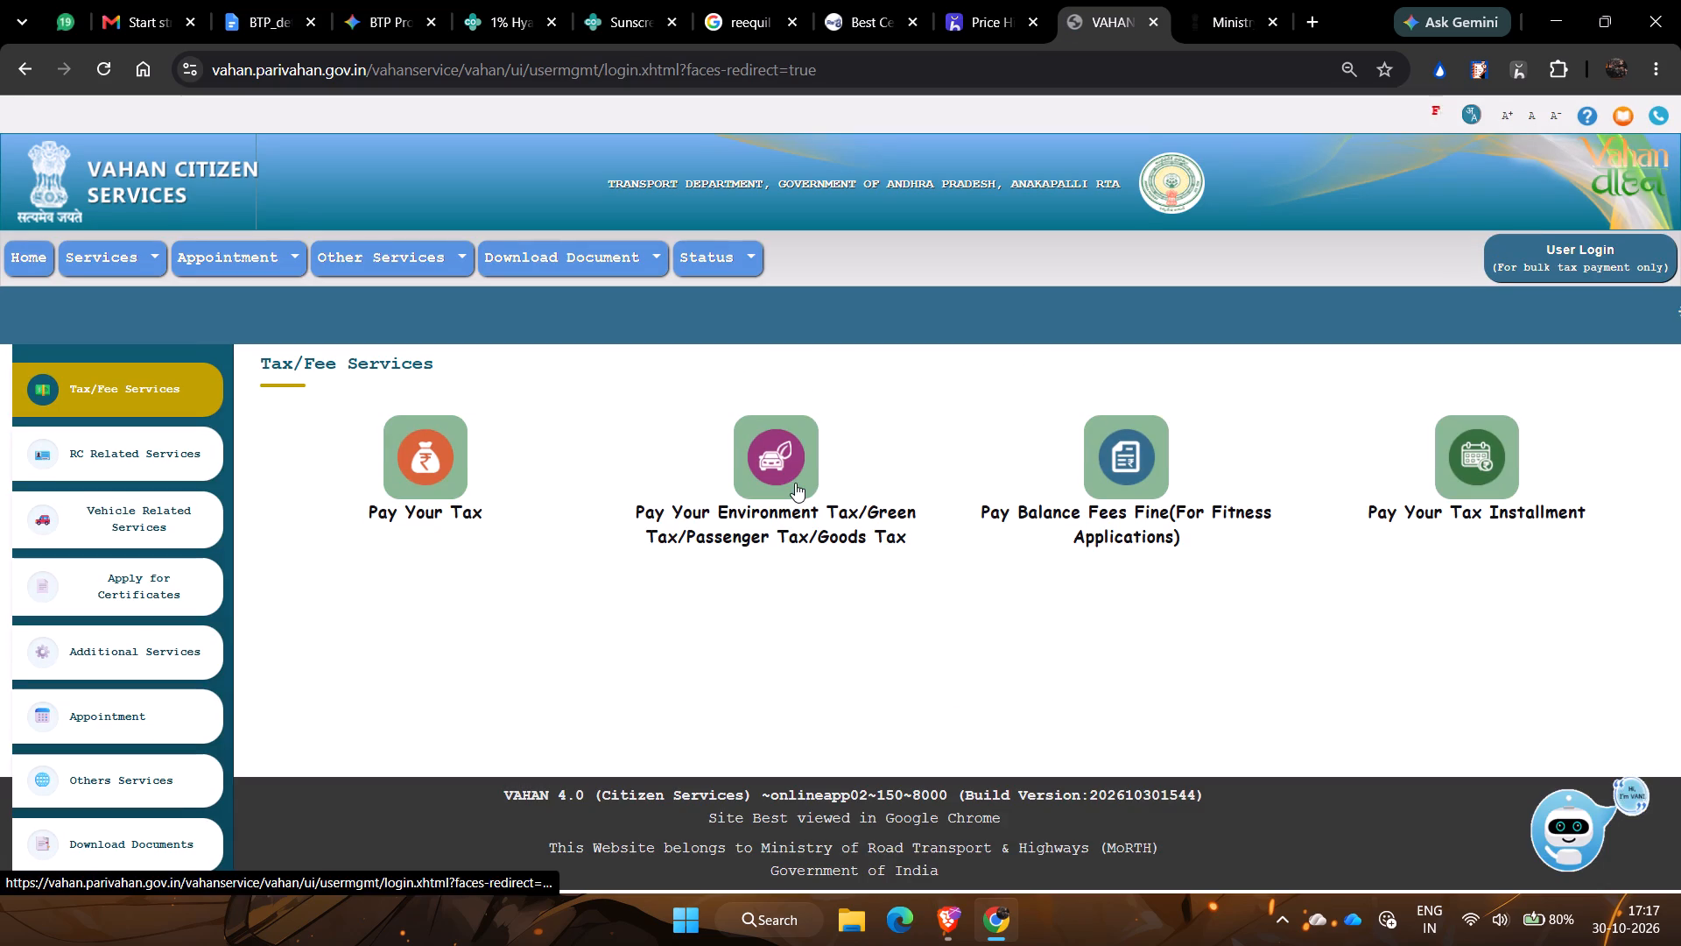
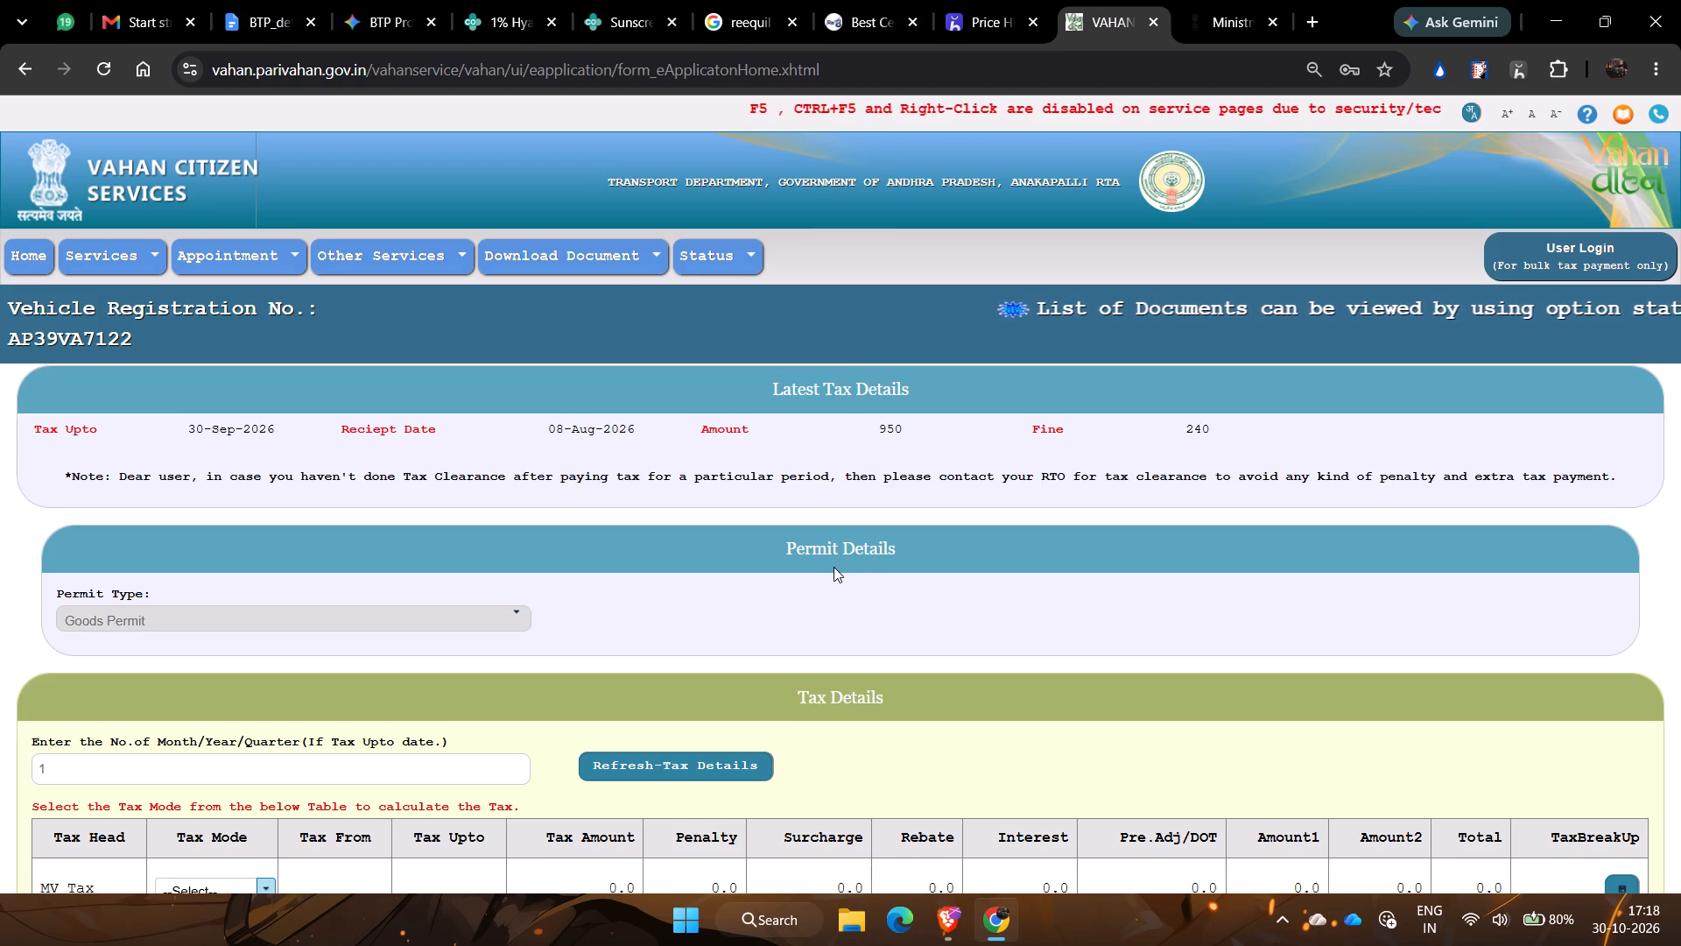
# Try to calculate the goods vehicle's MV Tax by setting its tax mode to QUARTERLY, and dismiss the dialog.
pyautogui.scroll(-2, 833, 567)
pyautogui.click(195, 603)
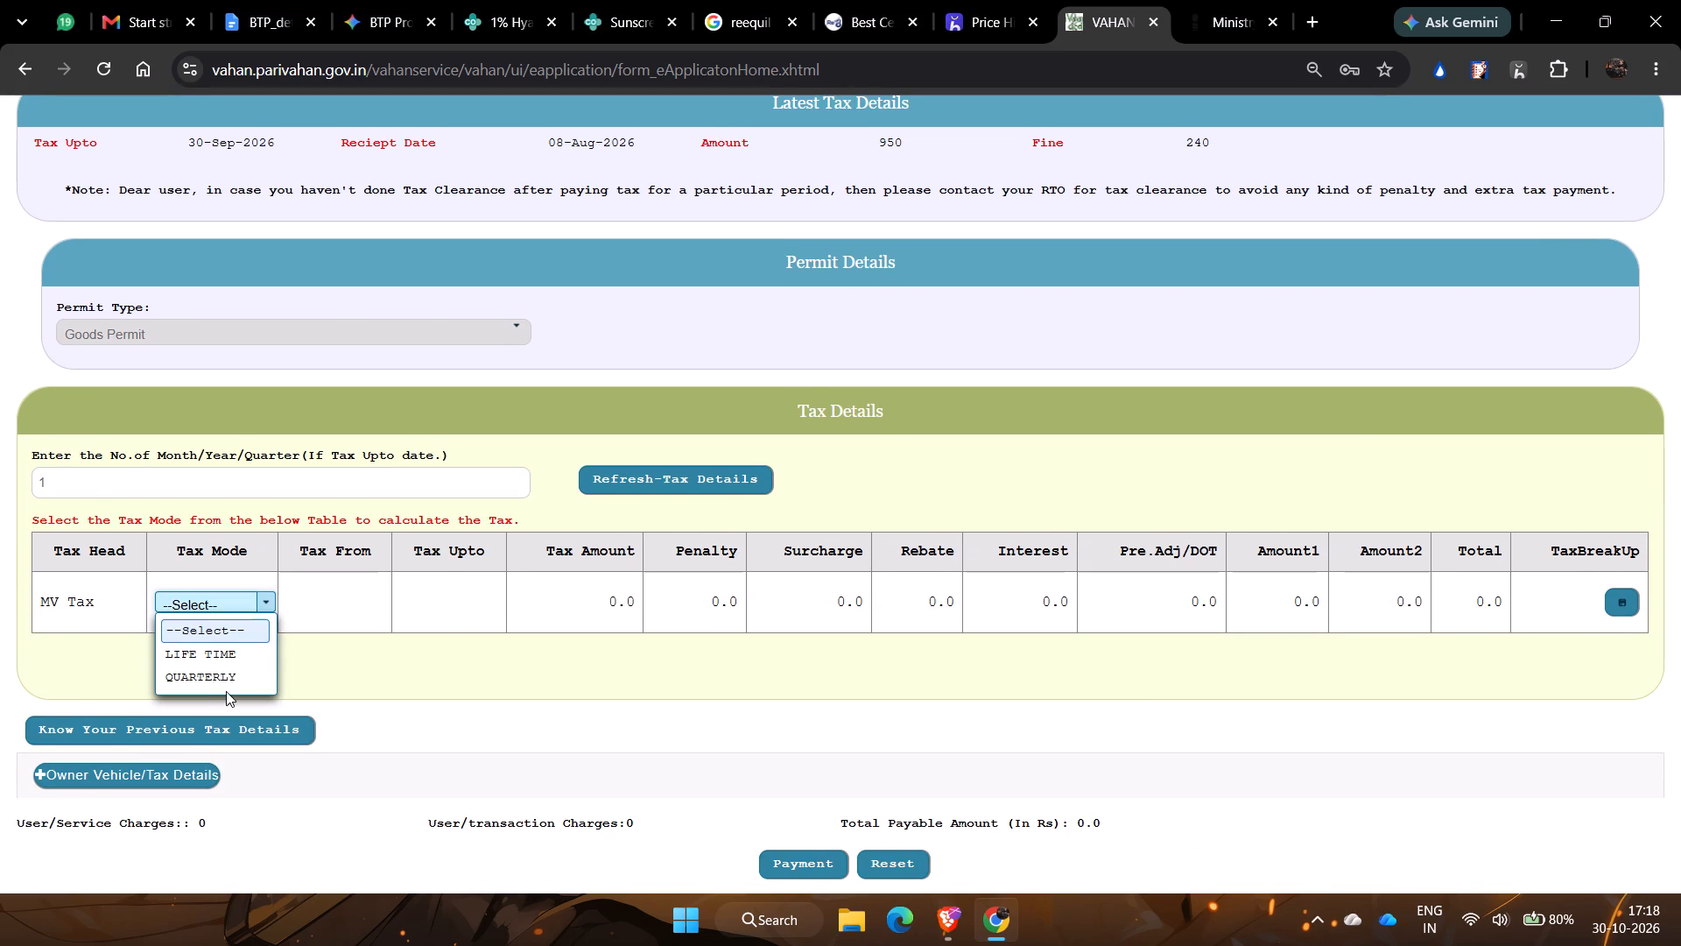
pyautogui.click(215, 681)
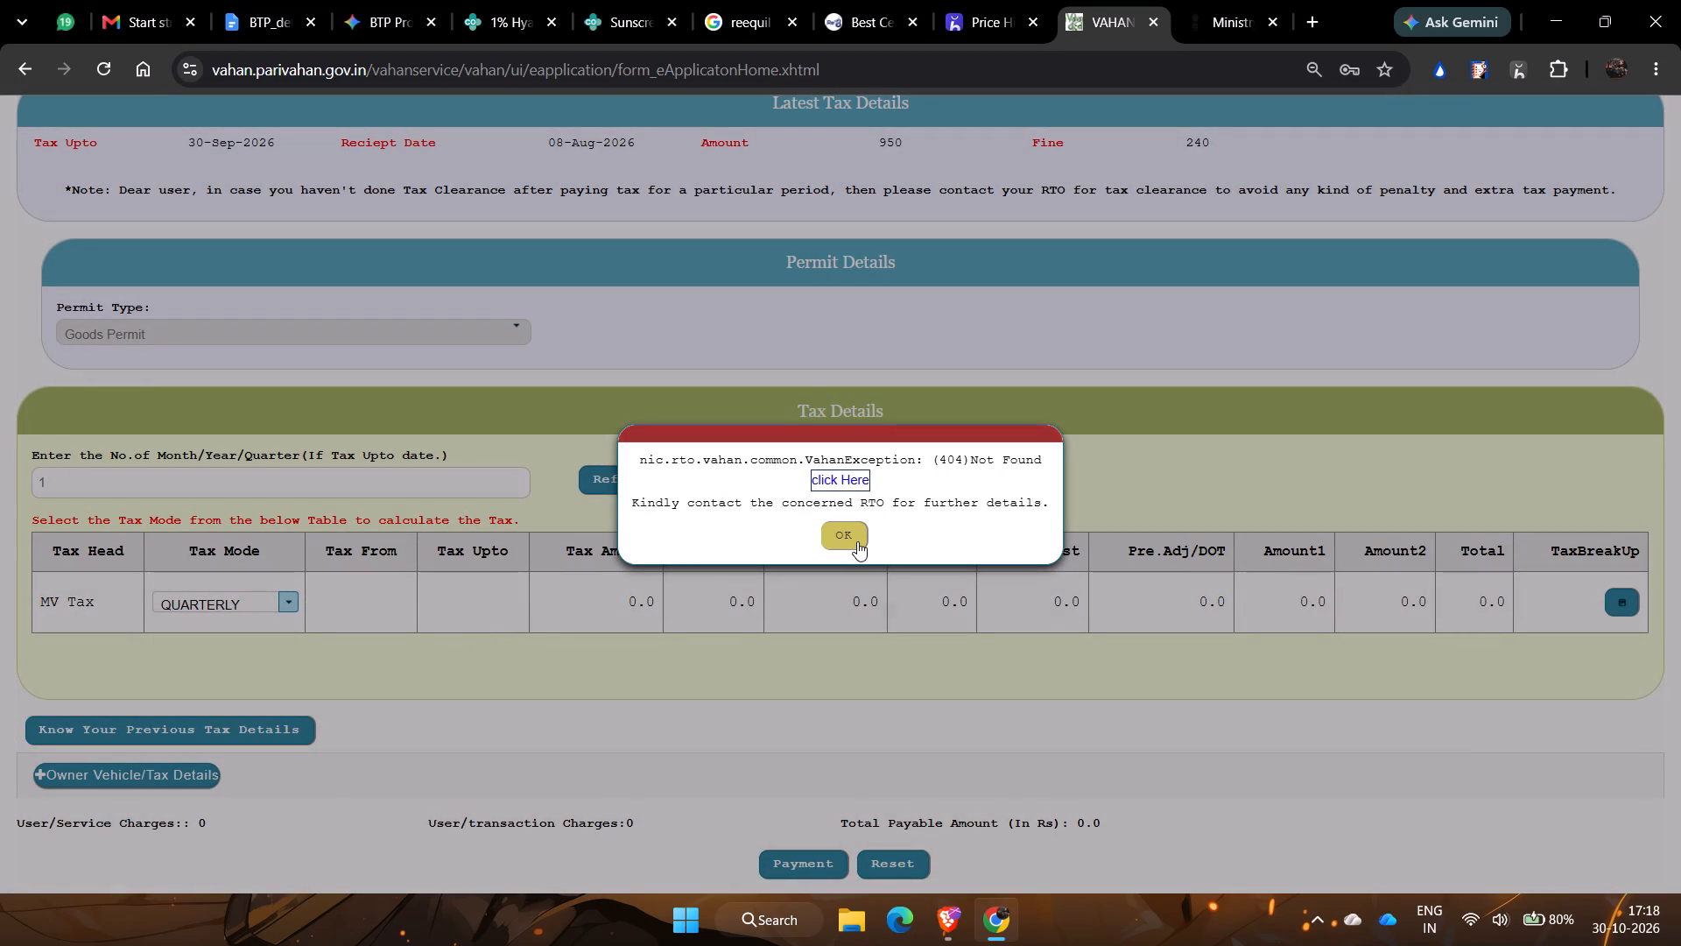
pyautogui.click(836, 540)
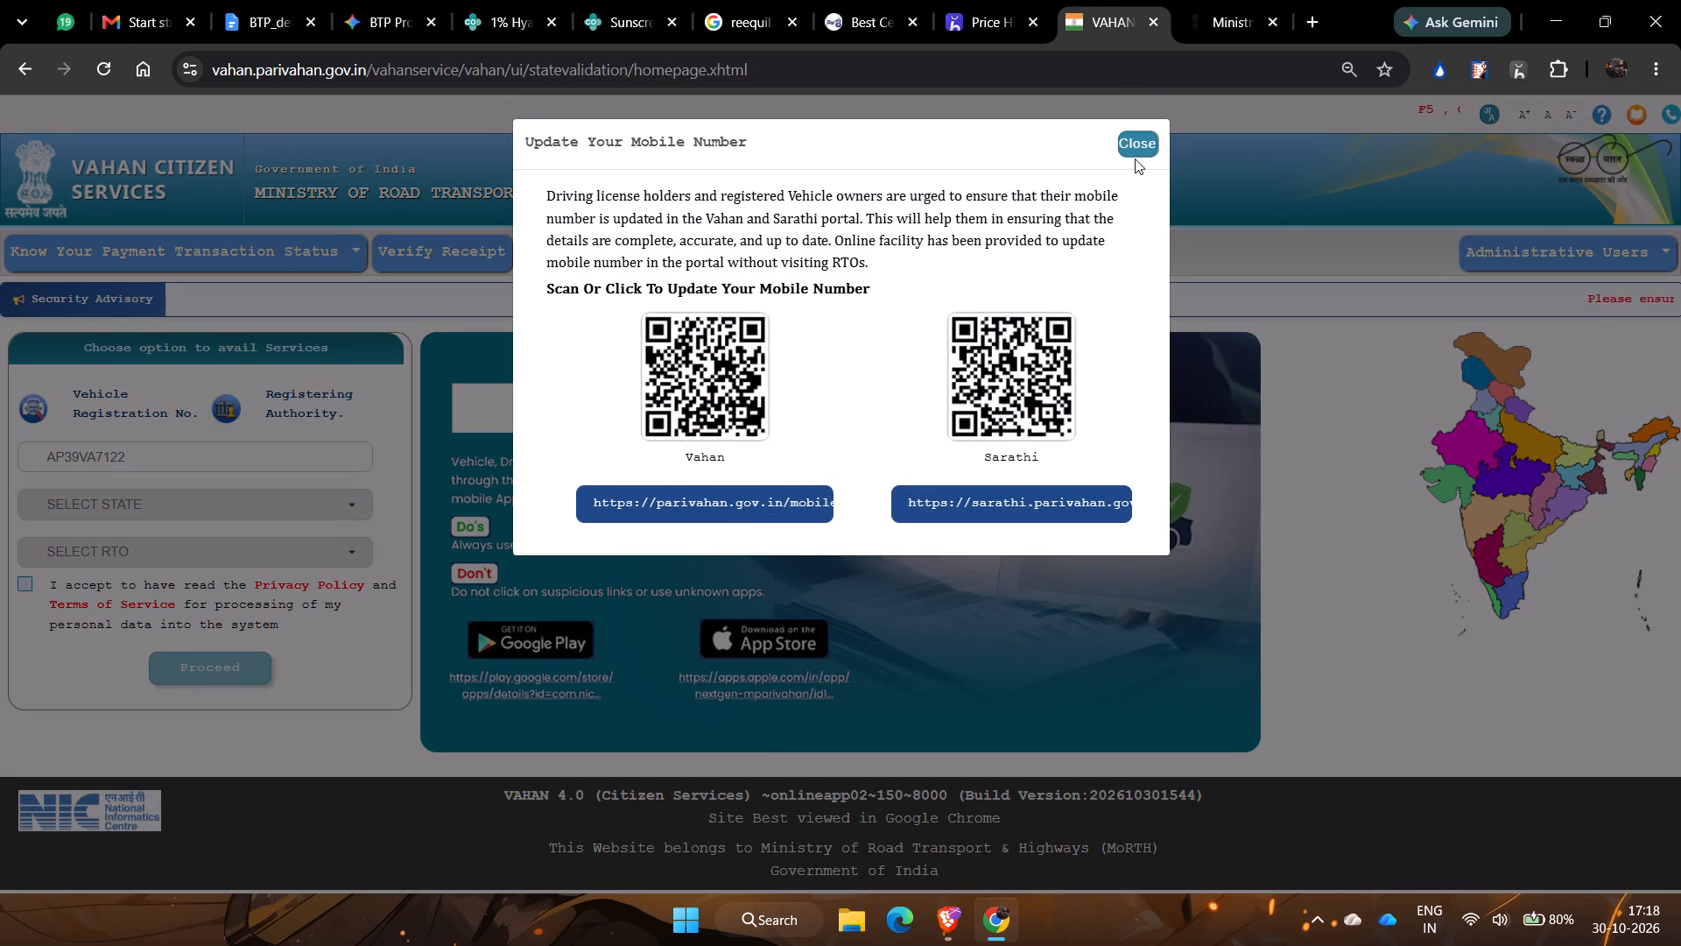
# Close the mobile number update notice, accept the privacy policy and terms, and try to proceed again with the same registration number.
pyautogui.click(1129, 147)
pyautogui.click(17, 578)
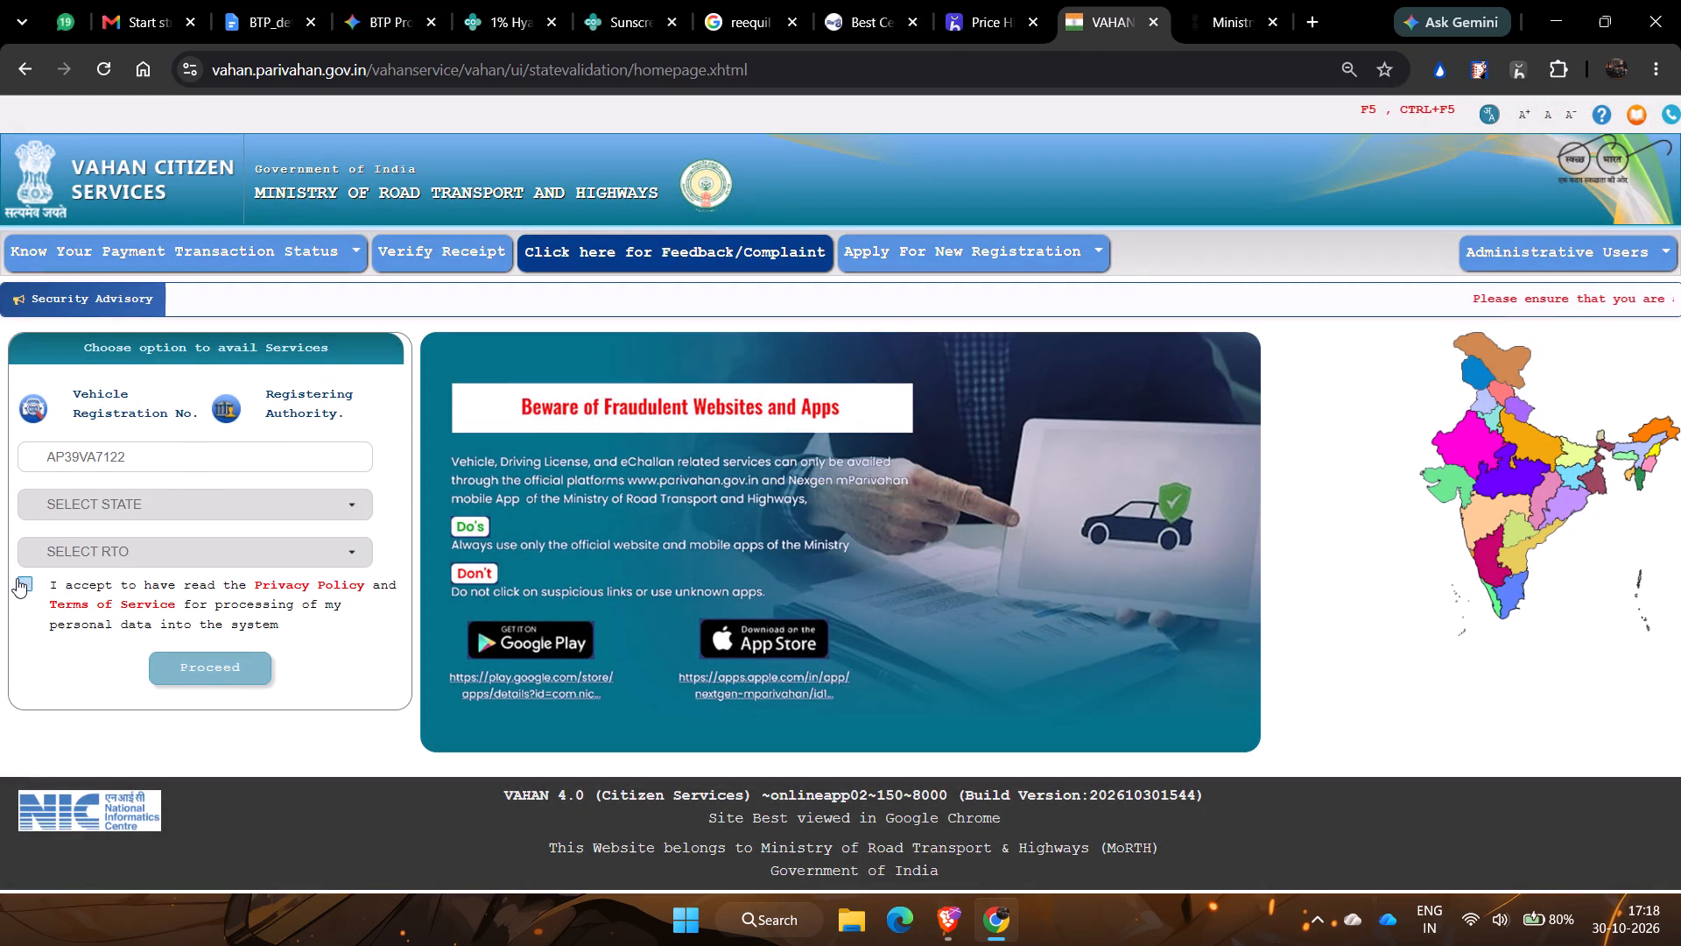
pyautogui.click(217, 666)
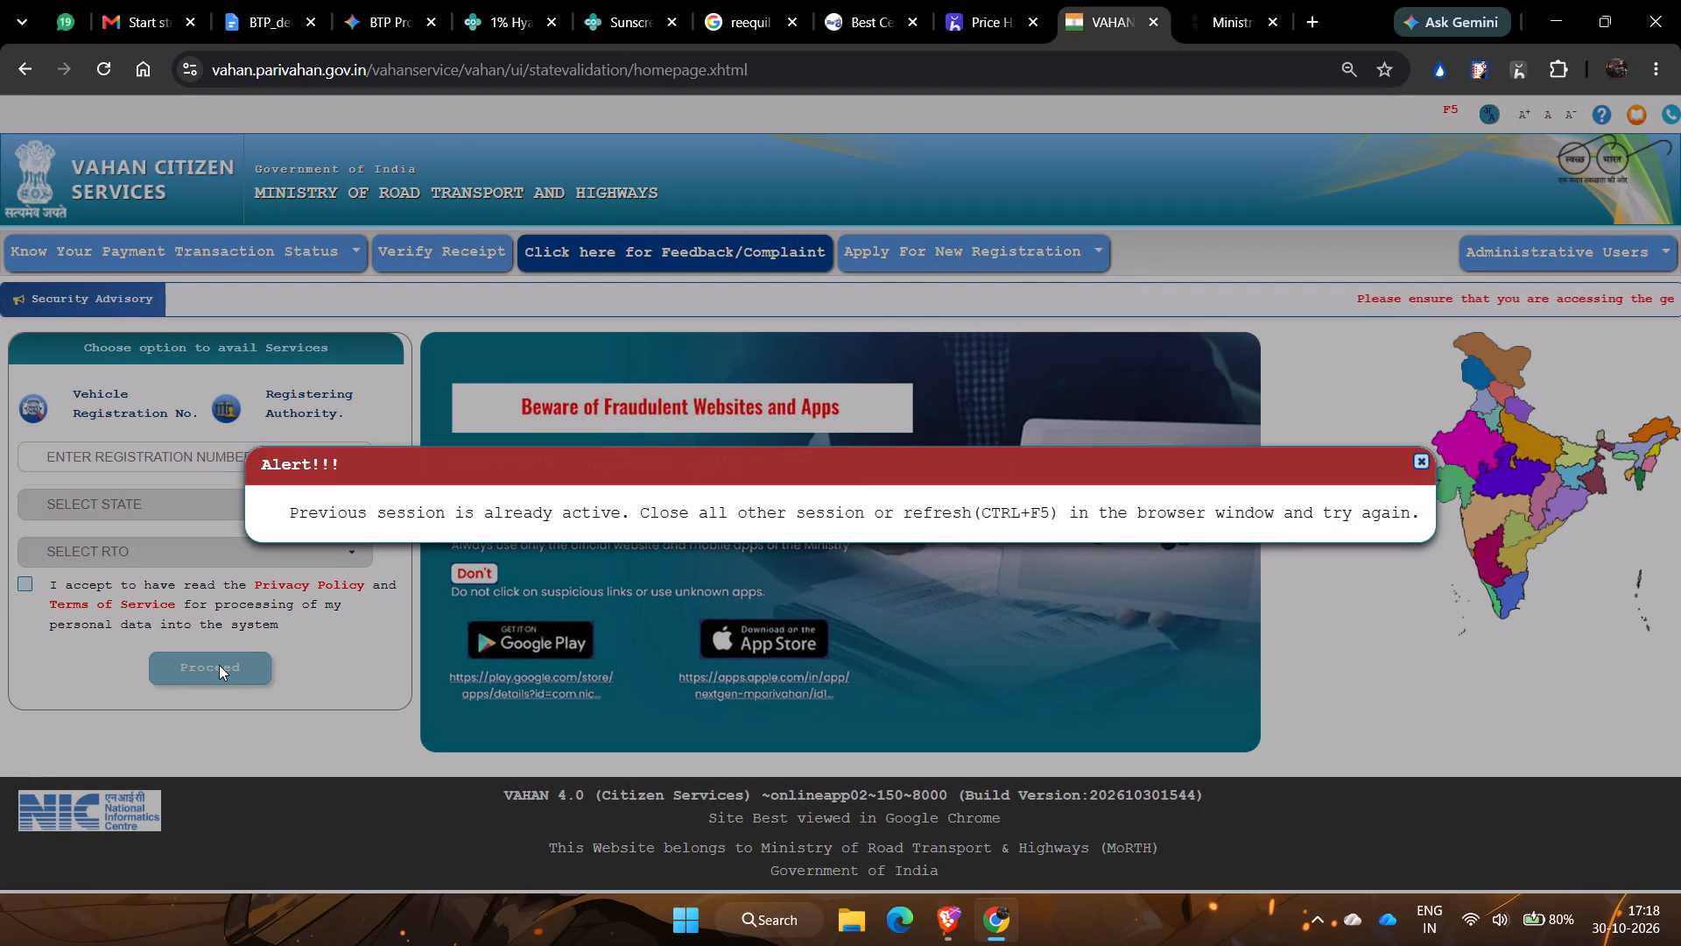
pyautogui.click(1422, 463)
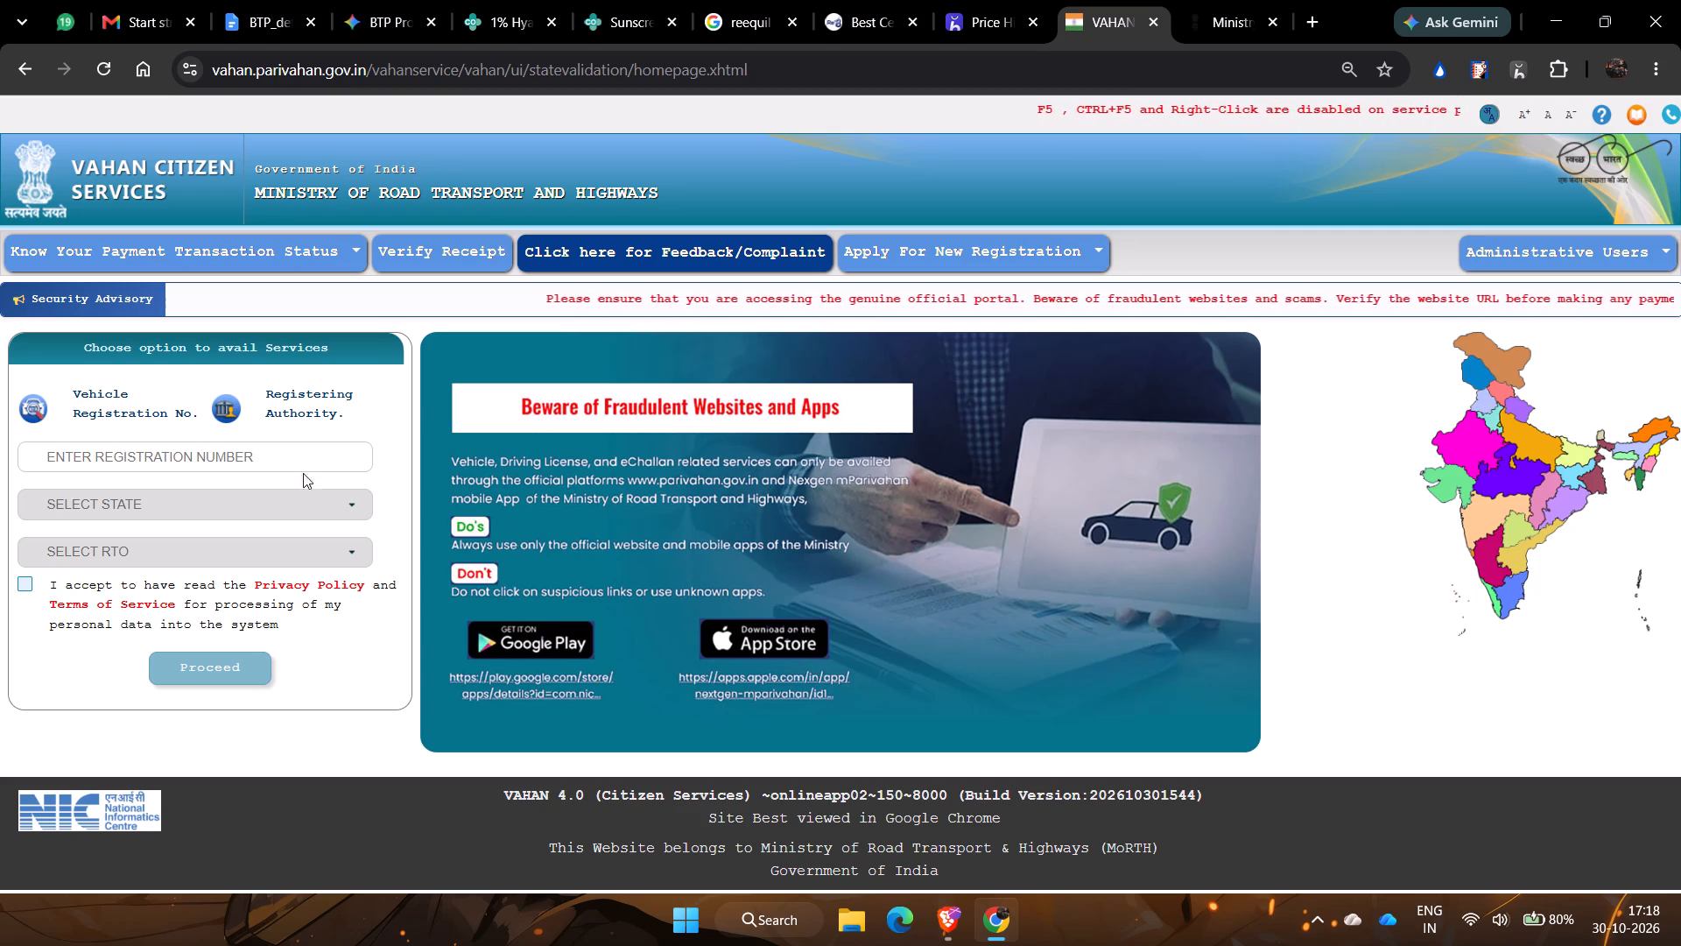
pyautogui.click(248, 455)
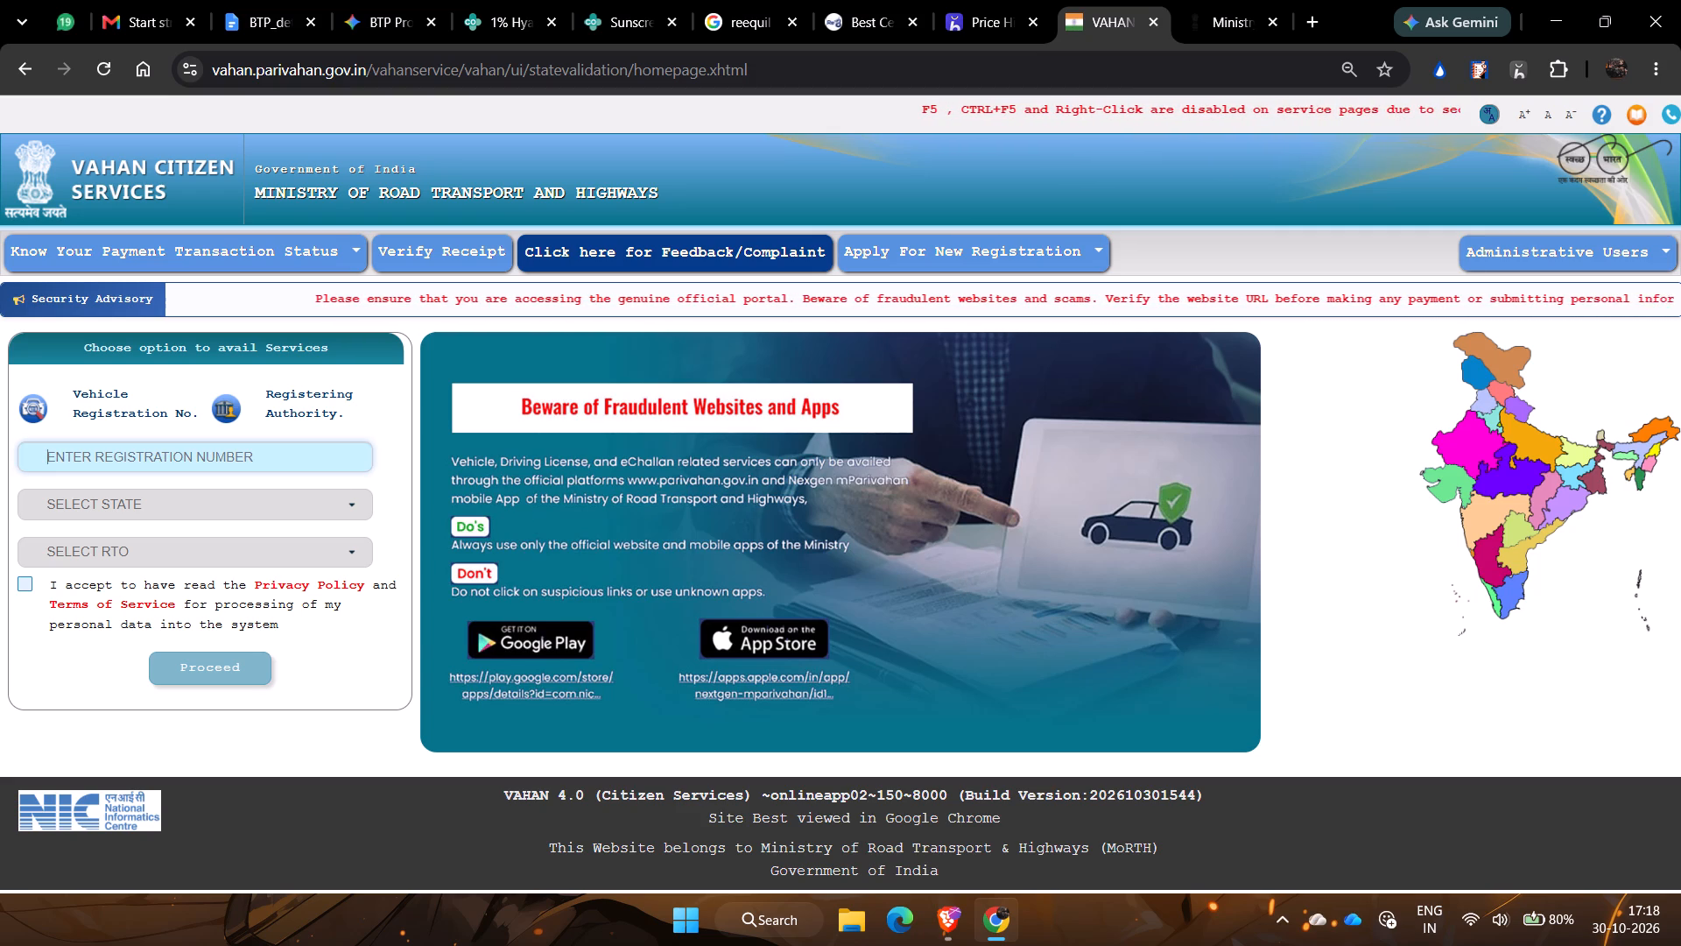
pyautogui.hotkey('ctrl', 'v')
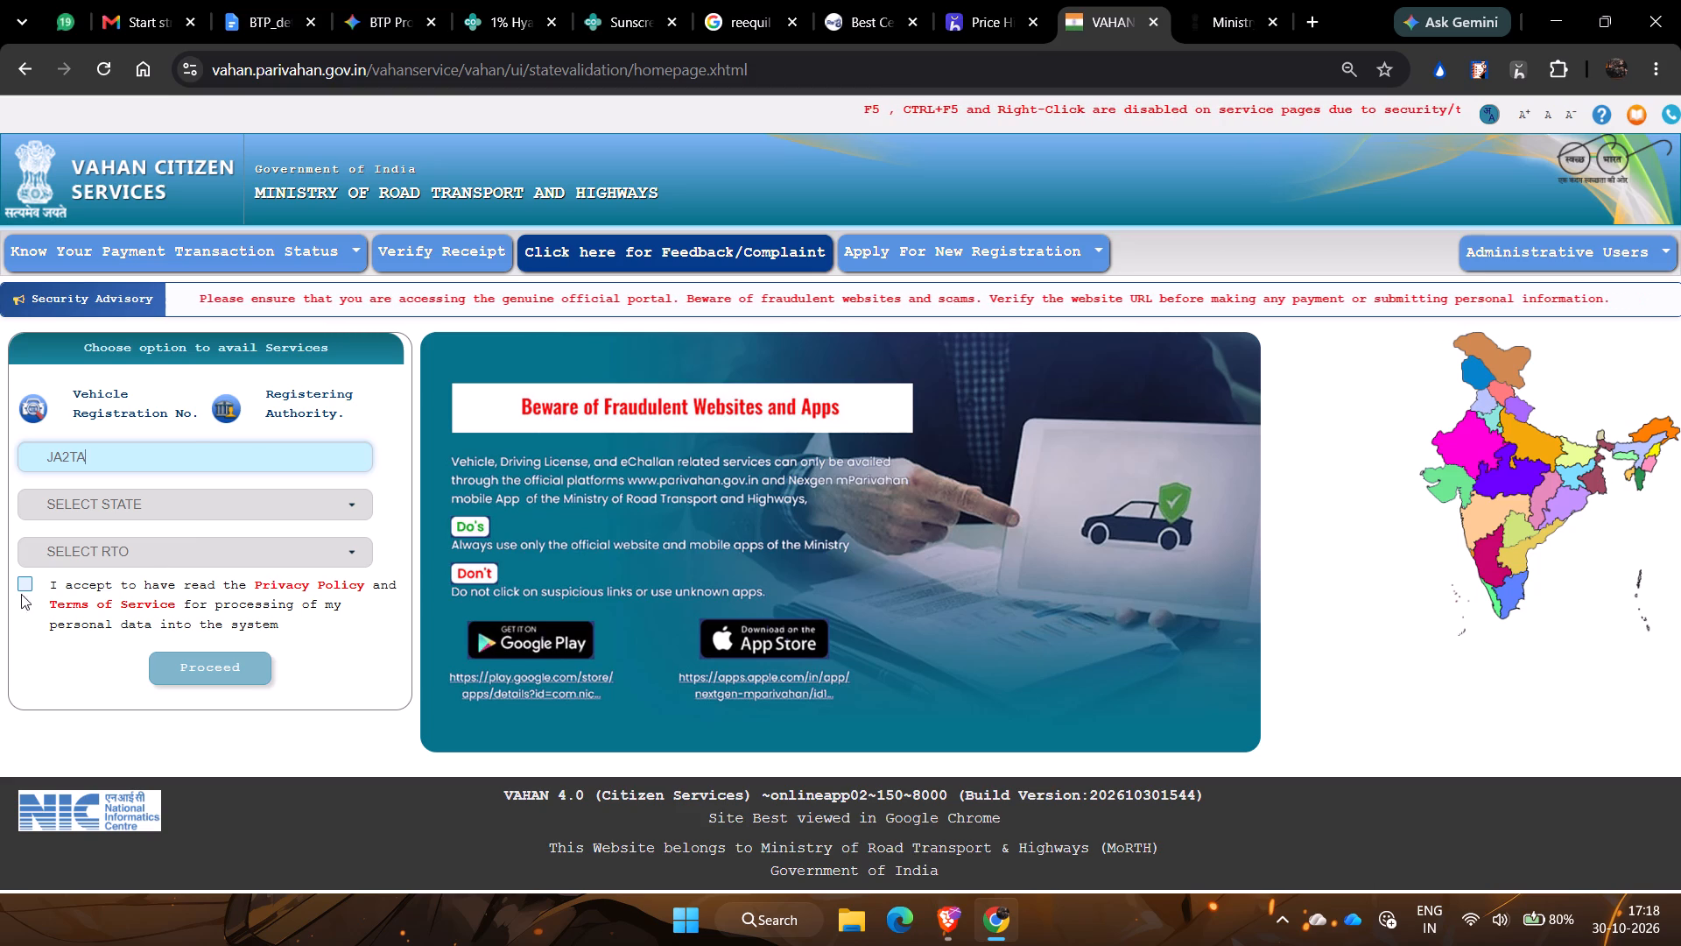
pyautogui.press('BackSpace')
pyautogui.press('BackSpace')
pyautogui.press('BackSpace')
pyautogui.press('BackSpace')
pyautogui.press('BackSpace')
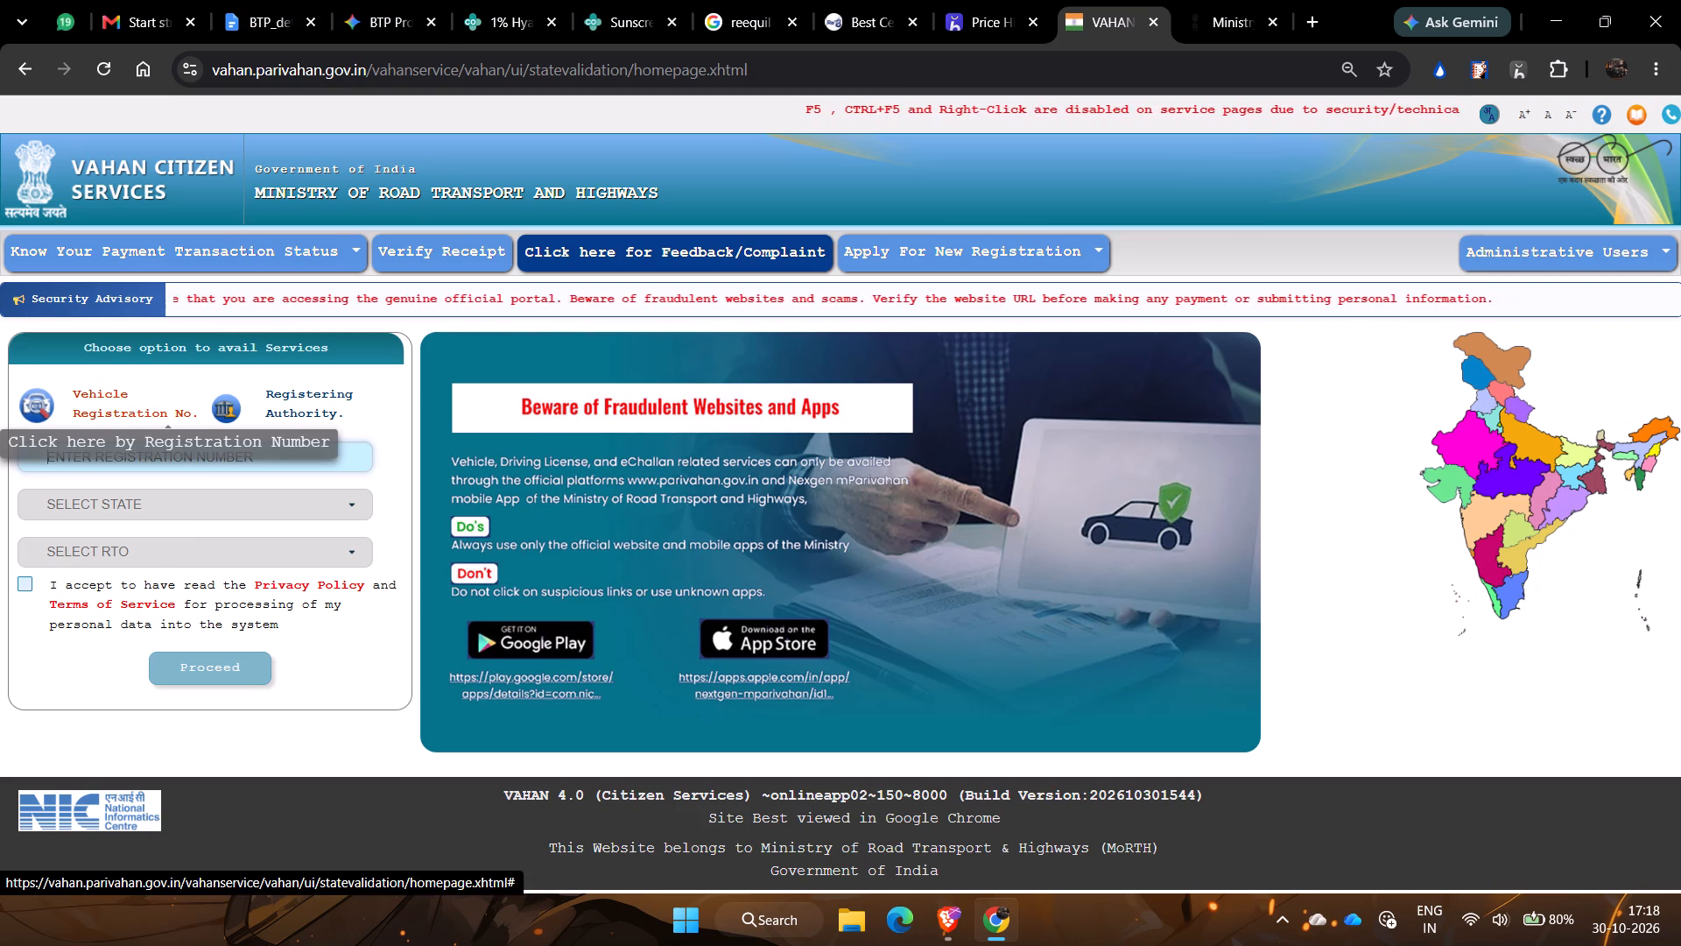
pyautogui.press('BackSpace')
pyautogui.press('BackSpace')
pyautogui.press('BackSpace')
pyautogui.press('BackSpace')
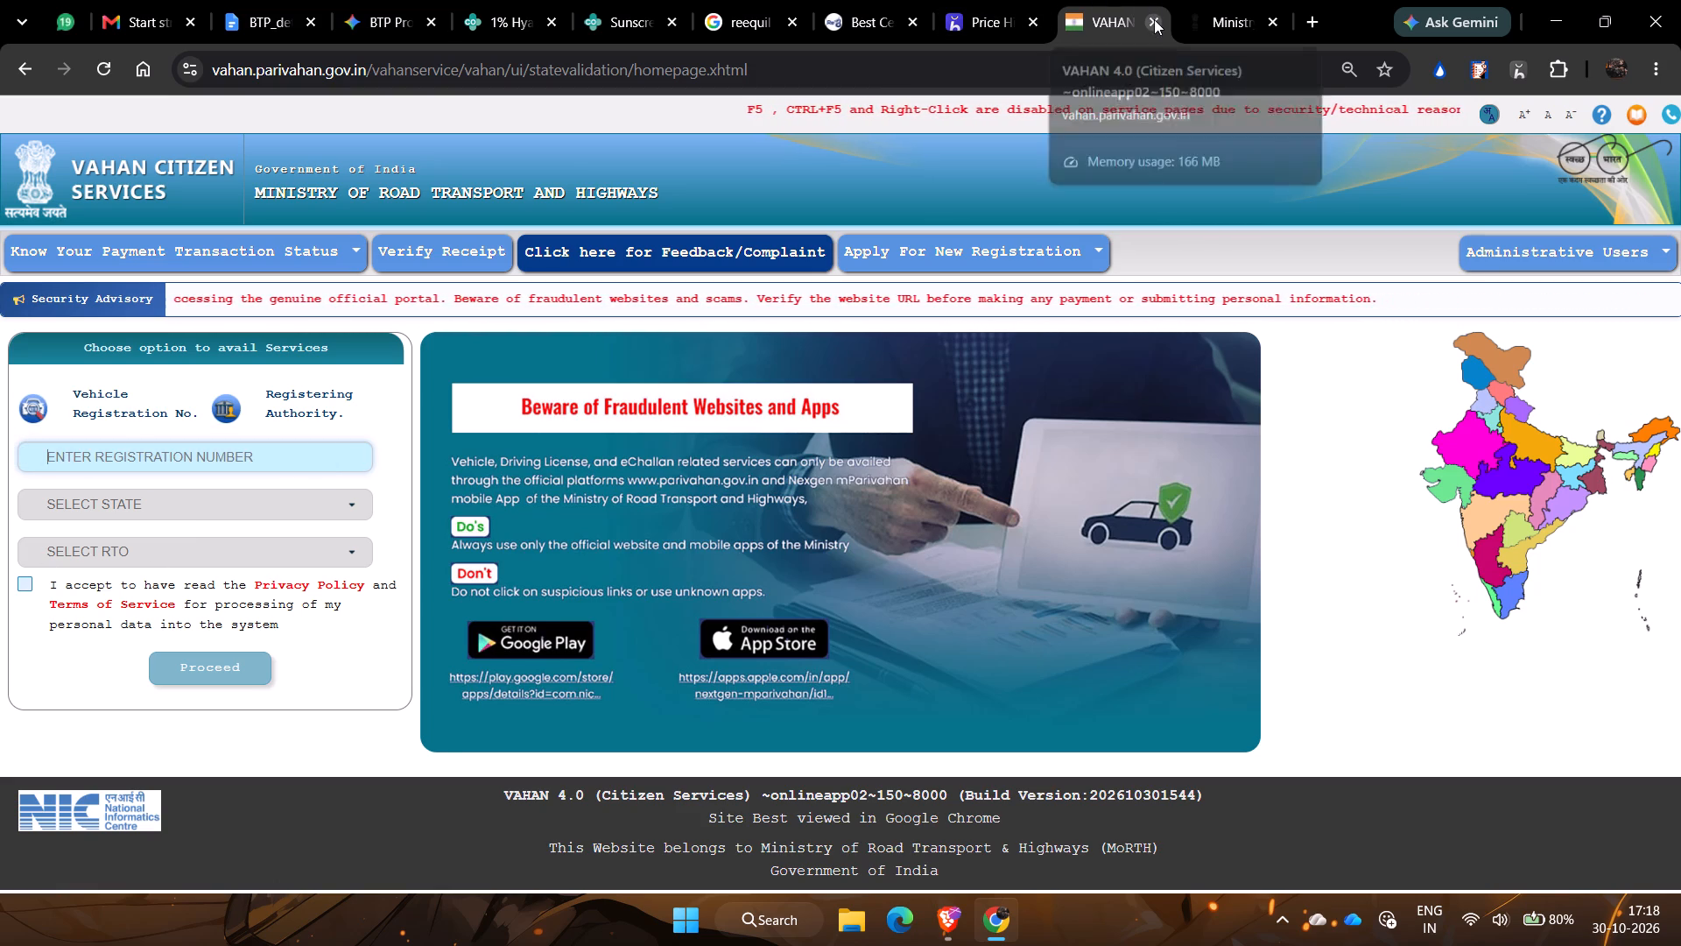
# Close the open VAHAN Citizen Services tab and the ministry tab beside it.
pyautogui.click(1154, 19)
pyautogui.click(1157, 18)
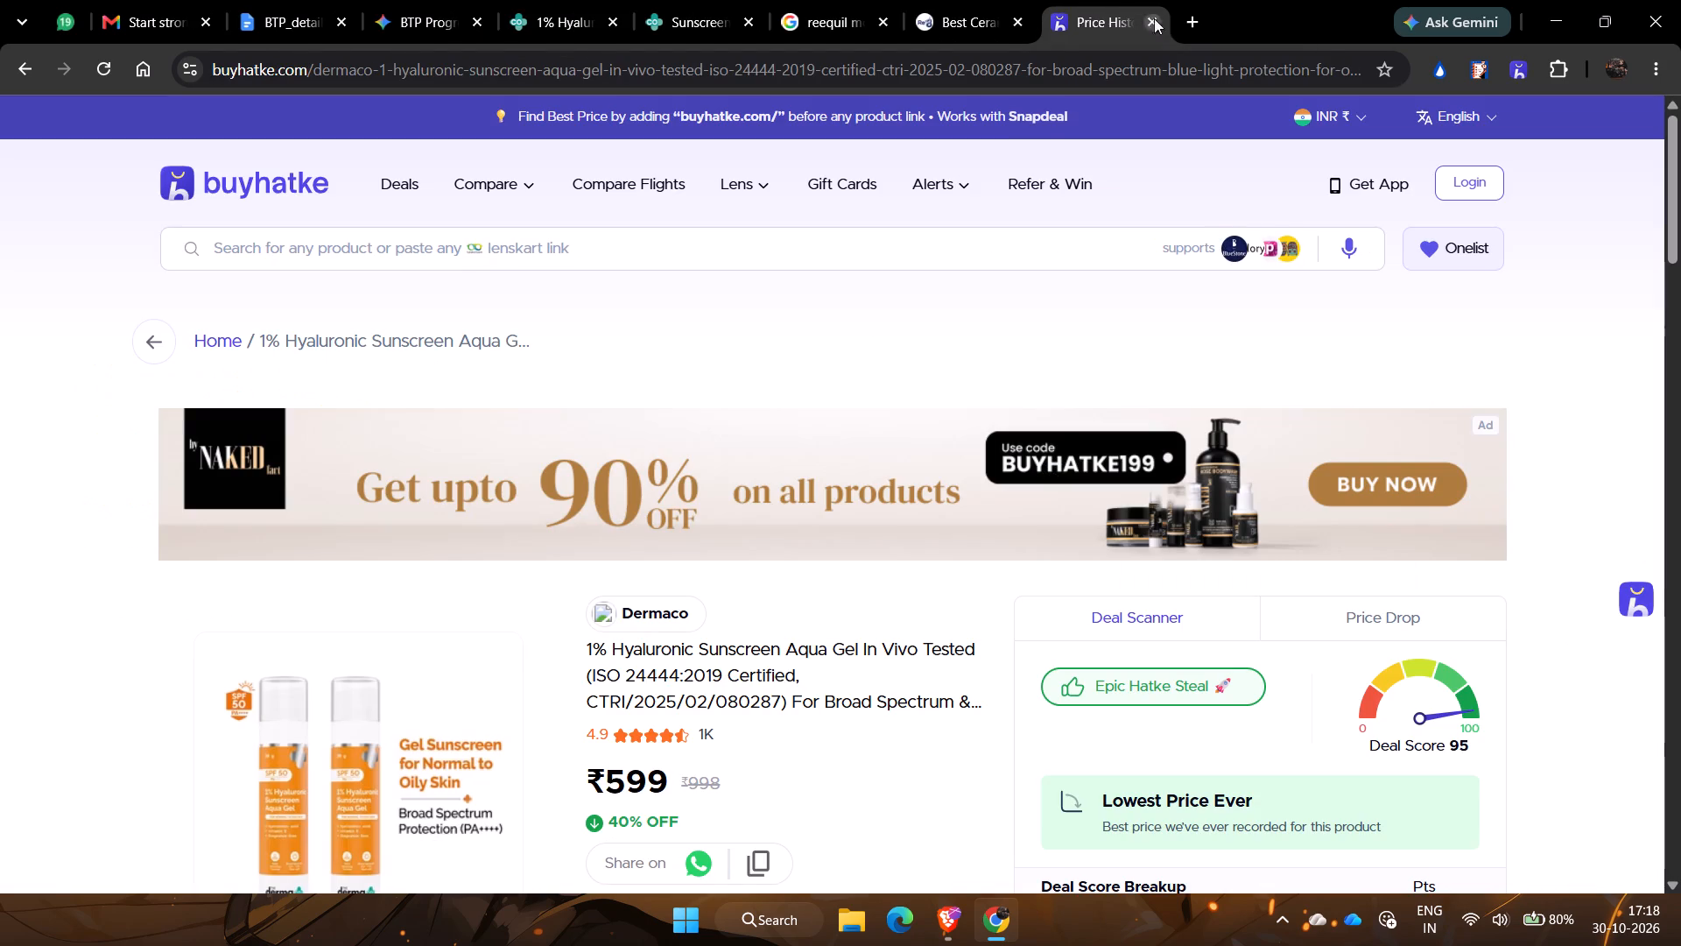
# Reopen the VAHAN Citizen Services site at vahan.parivahan.gov.in in a new tab and close the mobile number update notice.
pyautogui.click(1182, 18)
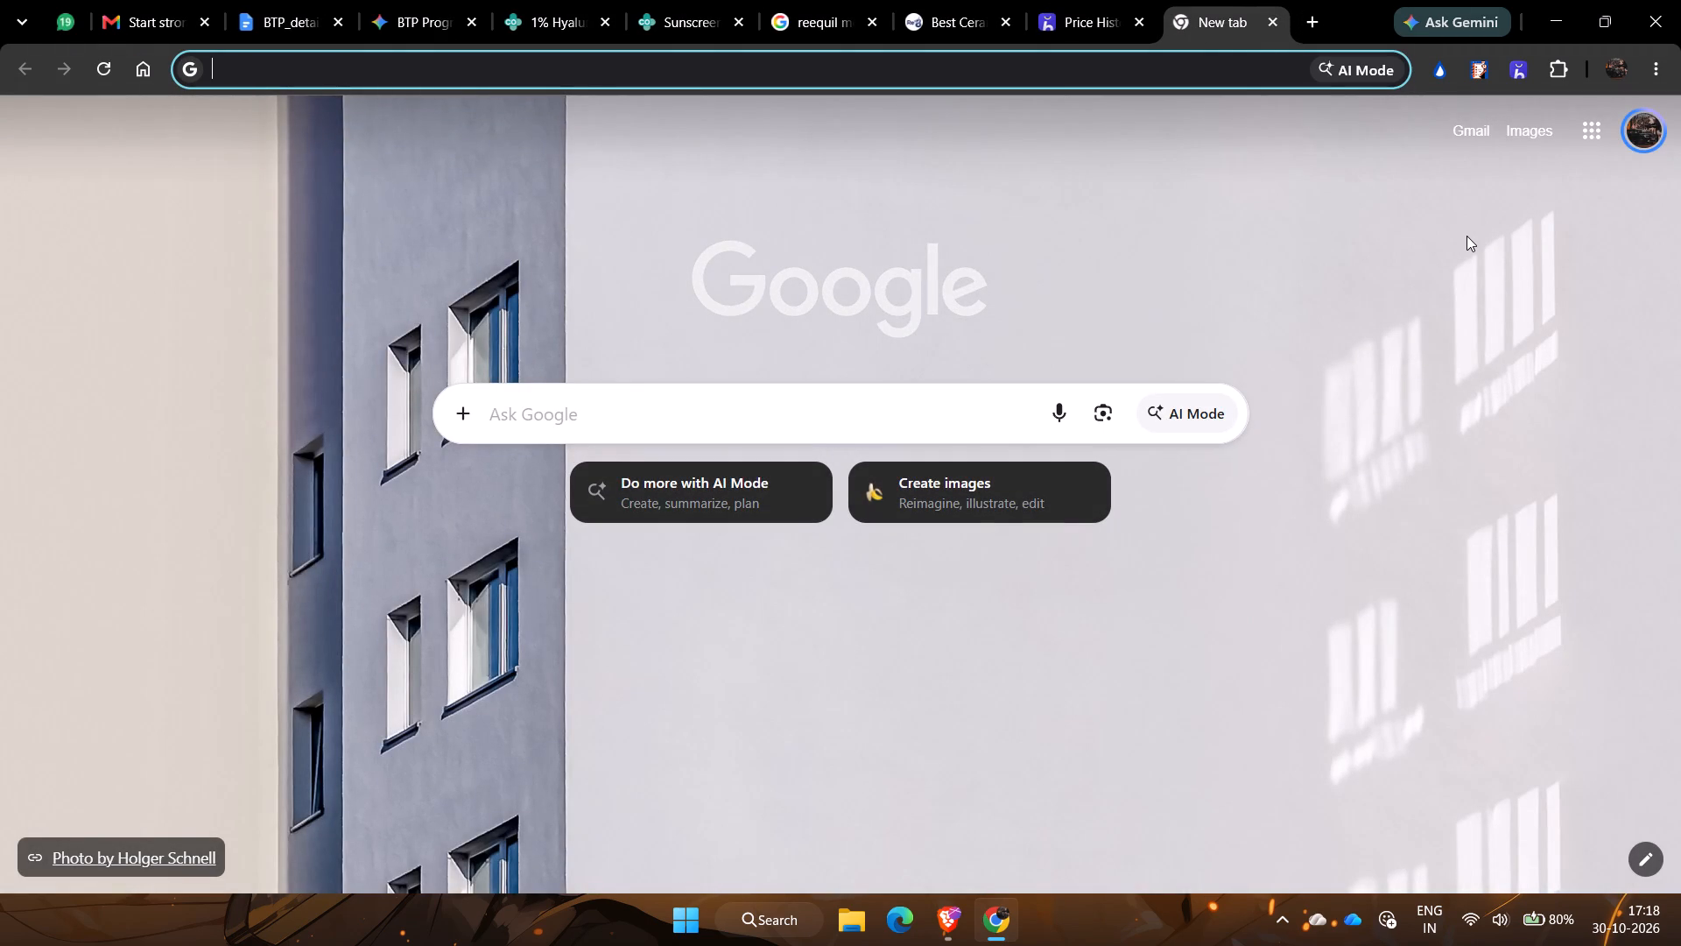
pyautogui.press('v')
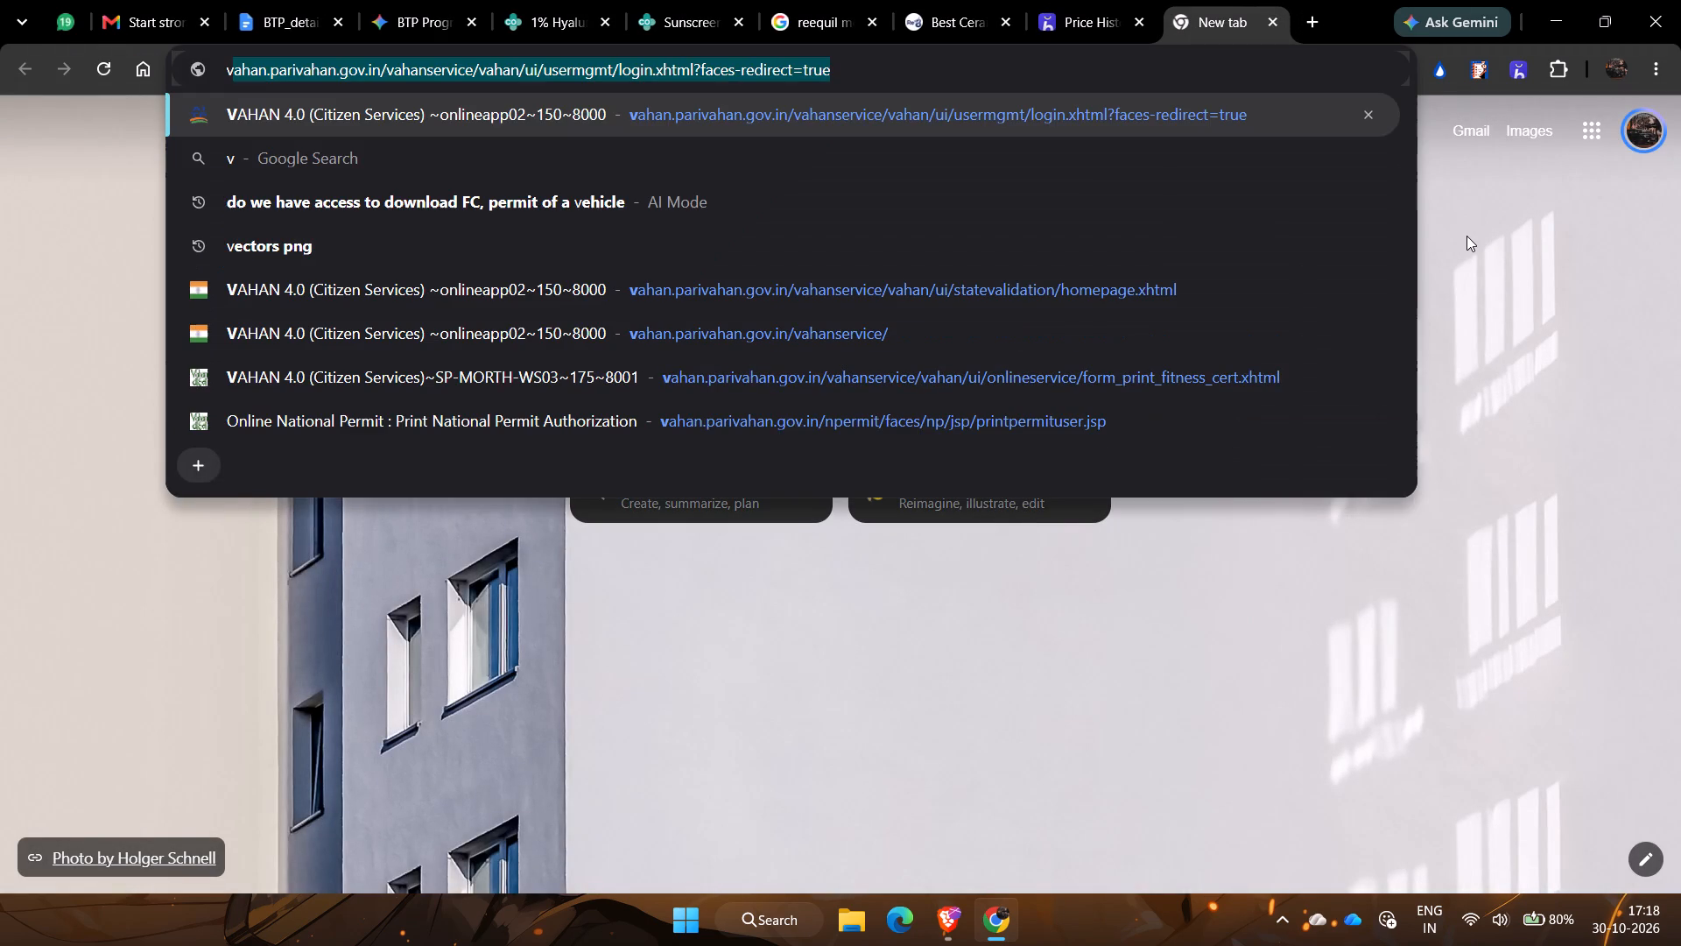
pyautogui.press('Return')
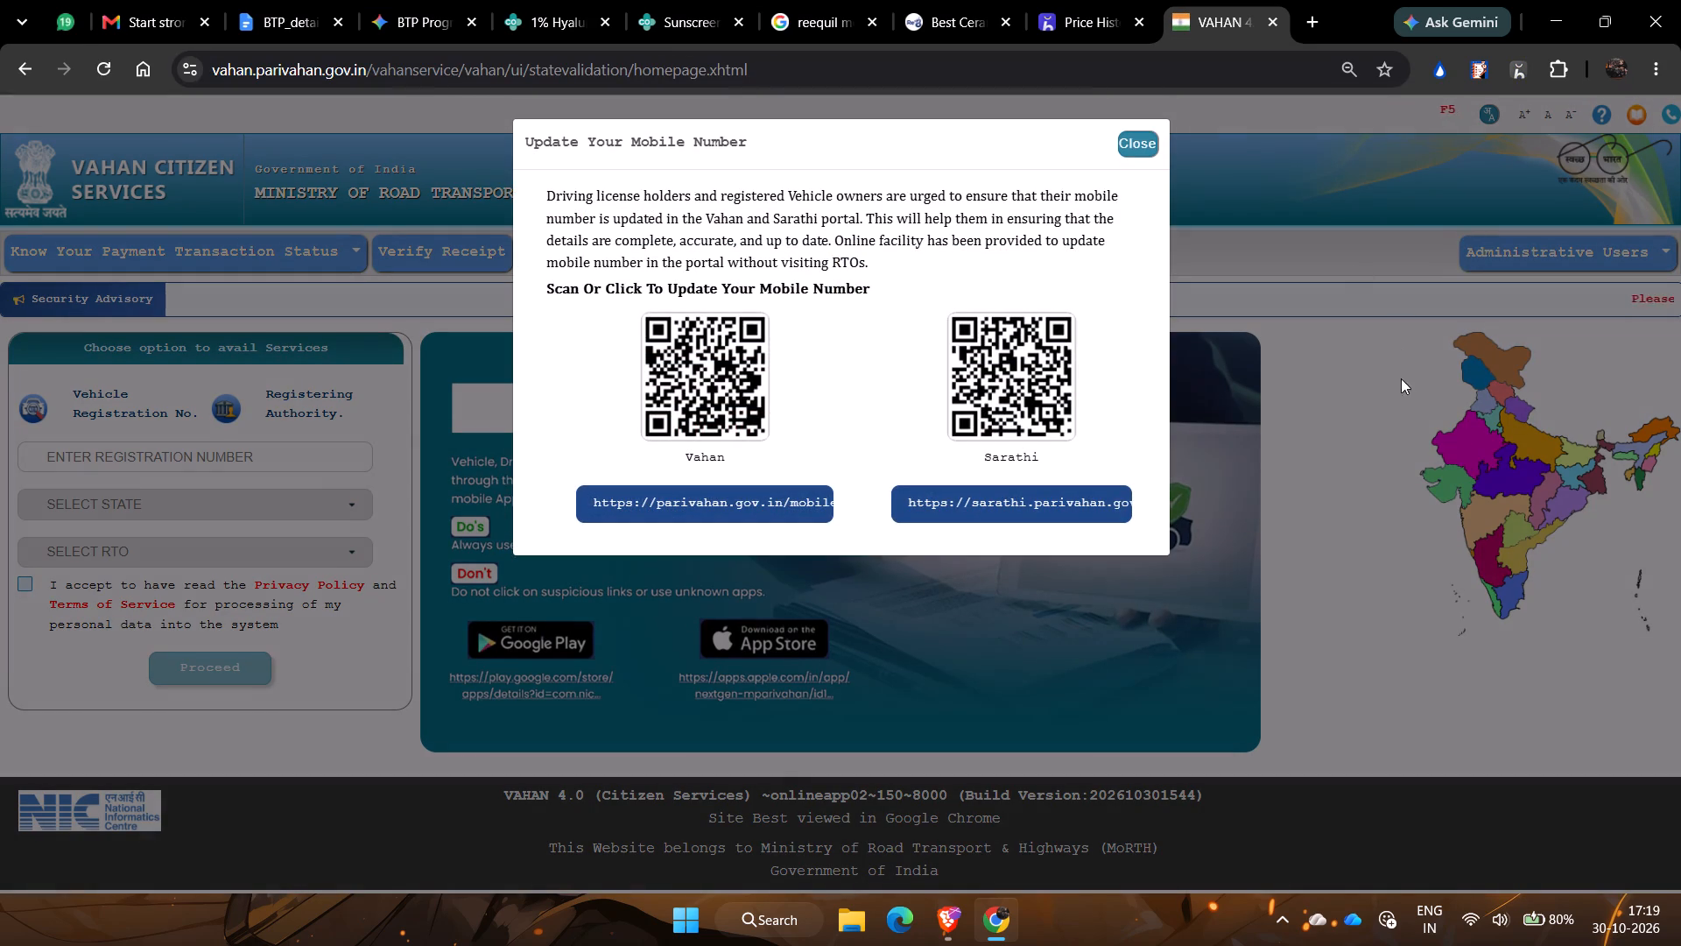
pyautogui.click(1150, 134)
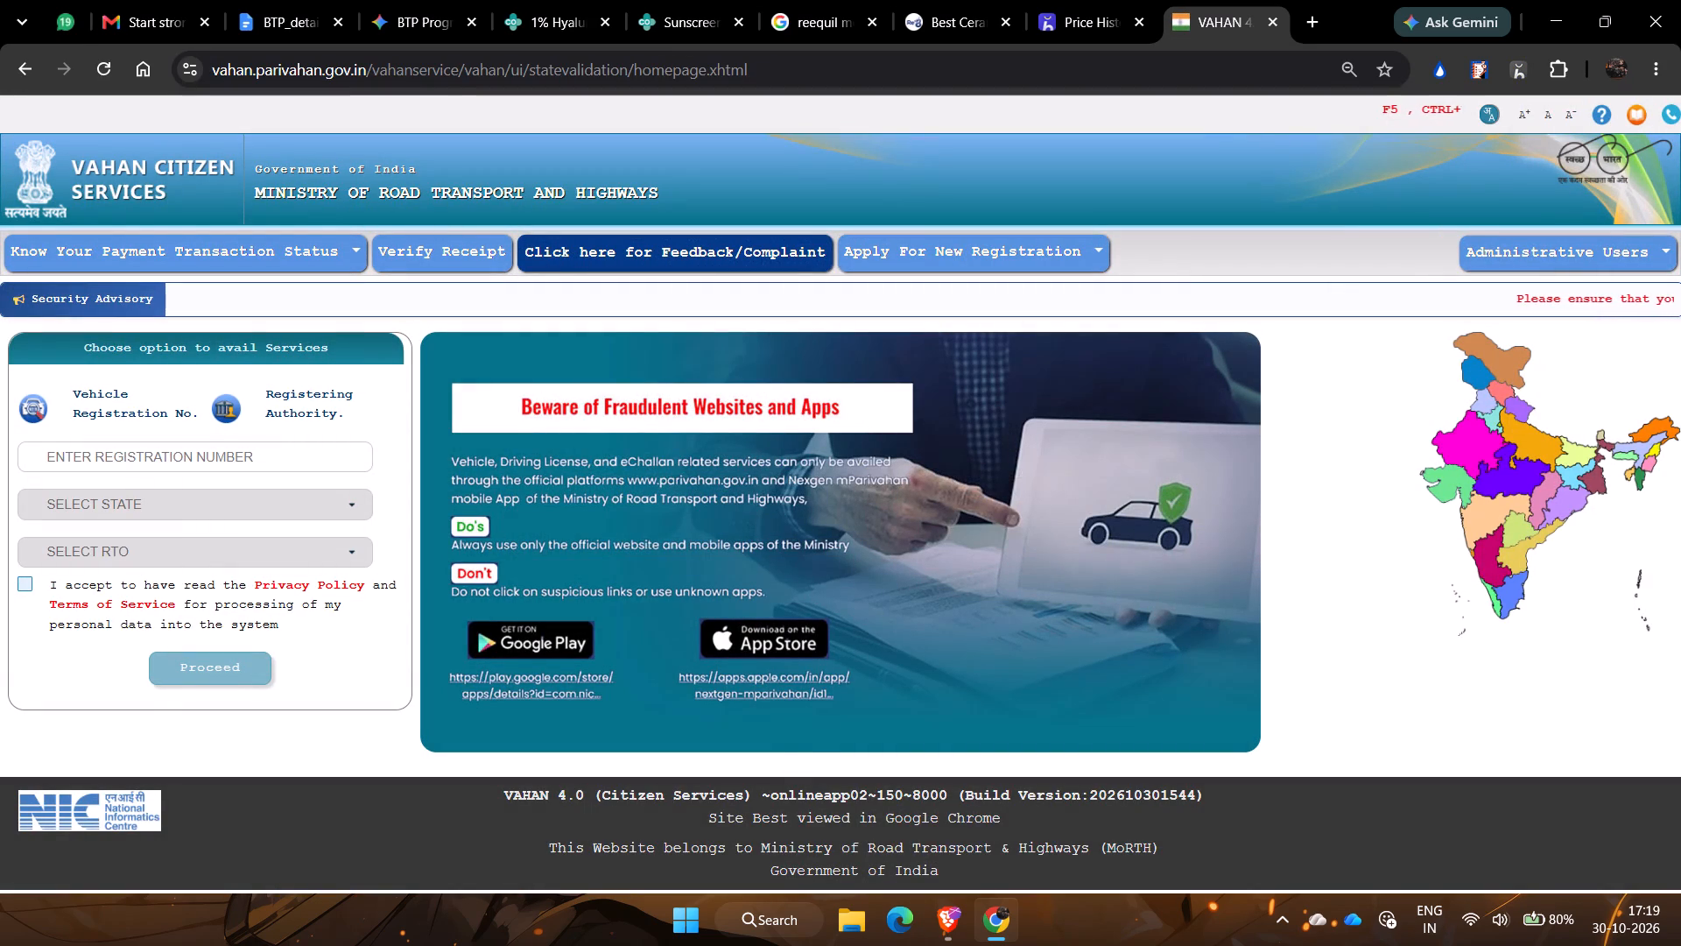
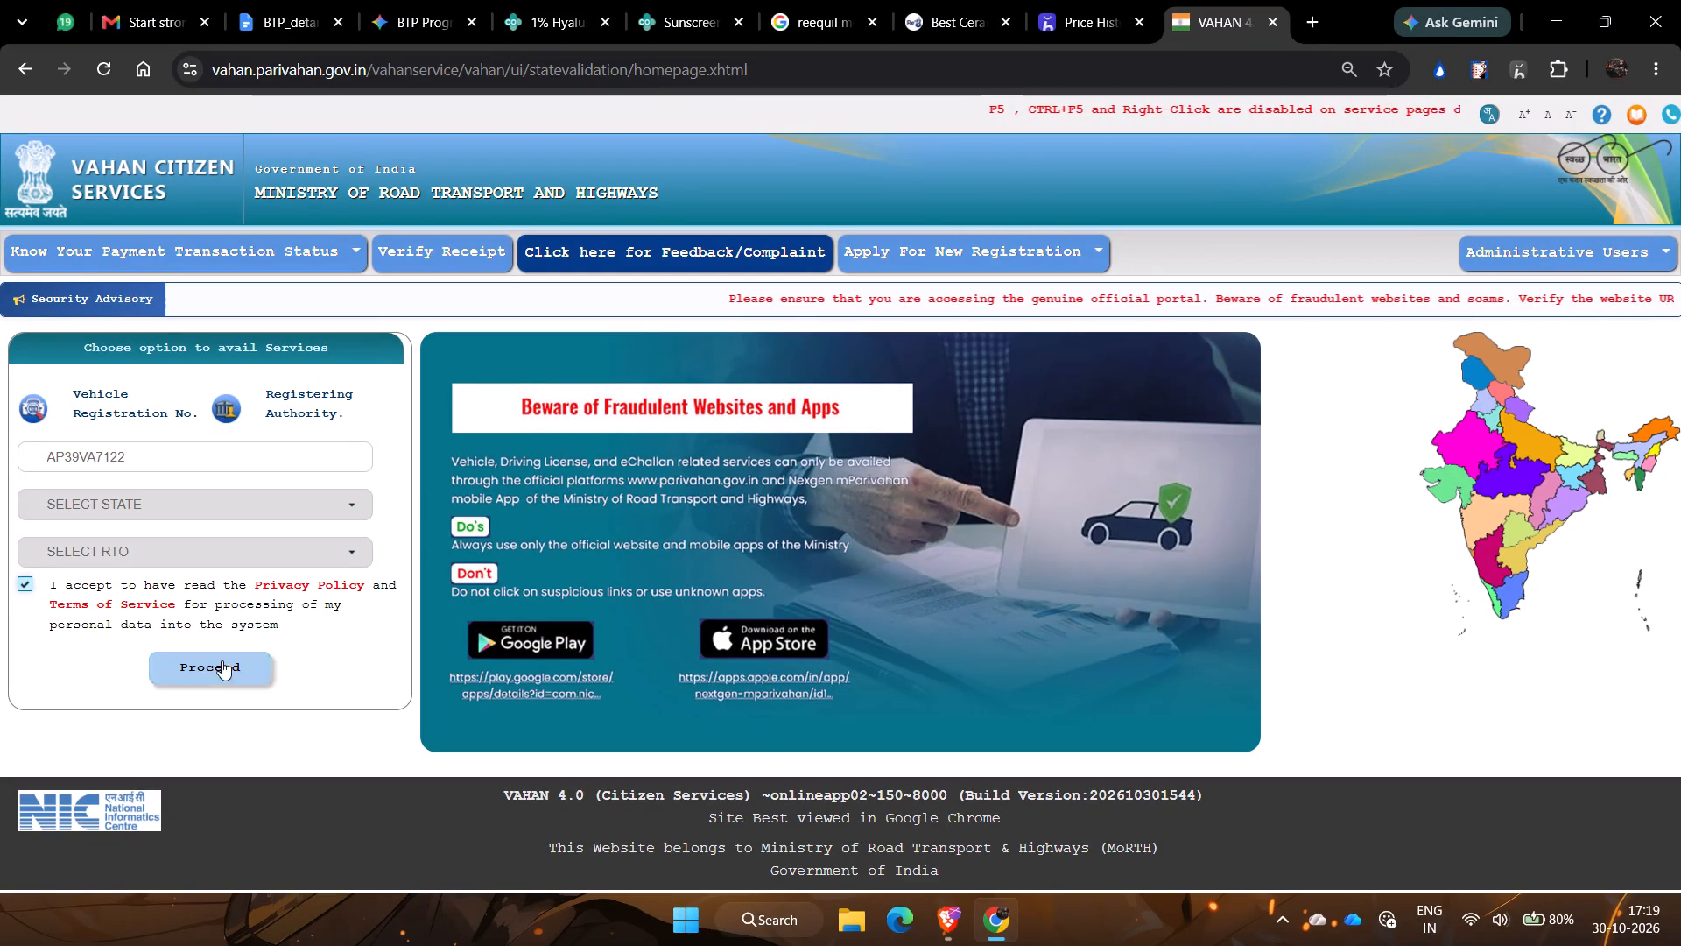
# Proceed with the entered vehicle registration number and review the contactless (eKyc) services in the authentication modes information.
pyautogui.click(222, 660)
pyautogui.scroll(-7, 942, 668)
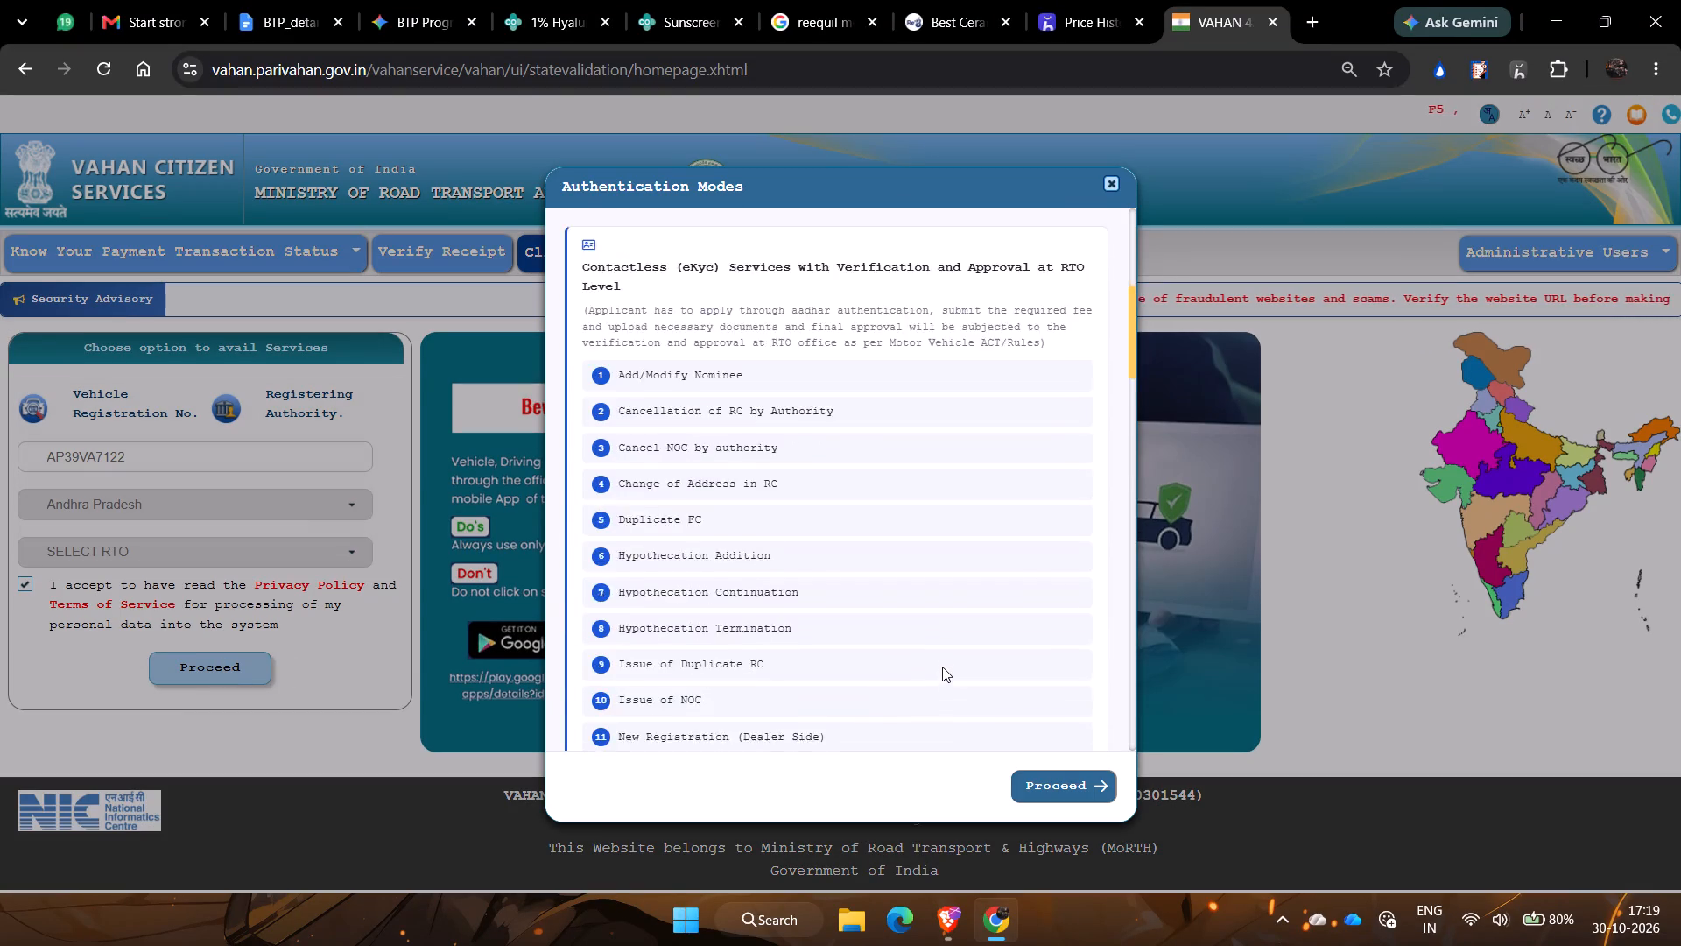
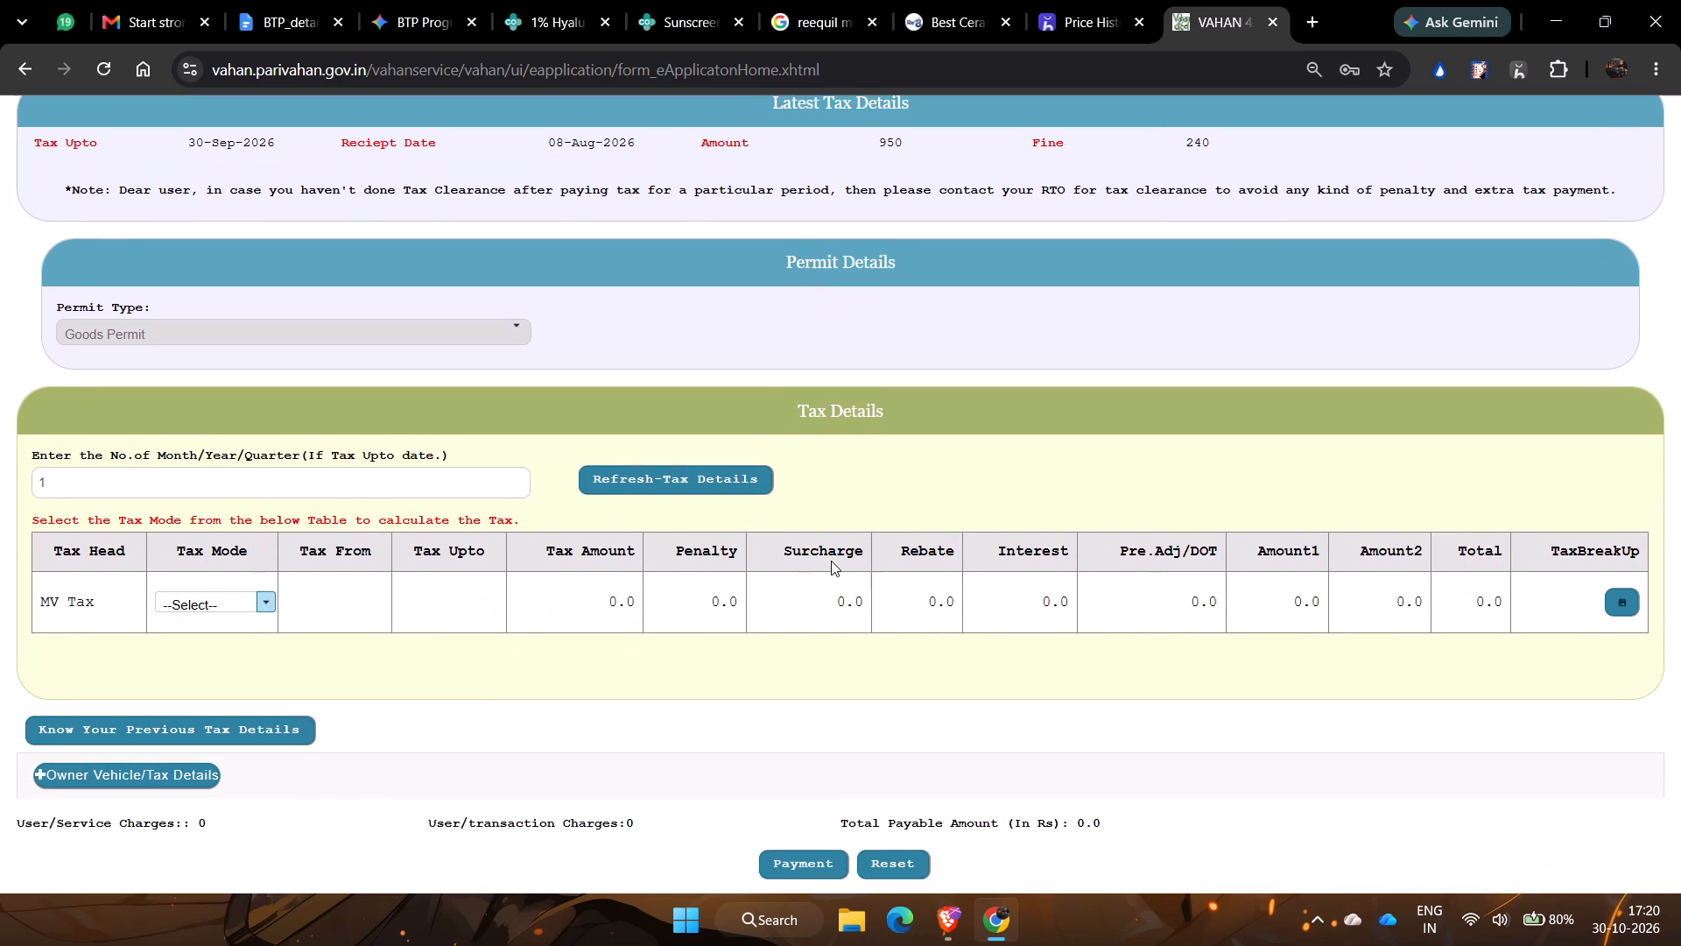
# Set the tax mode for the MV Tax row to QUARTERLY for one quarter.
pyautogui.scroll(-1, 831, 561)
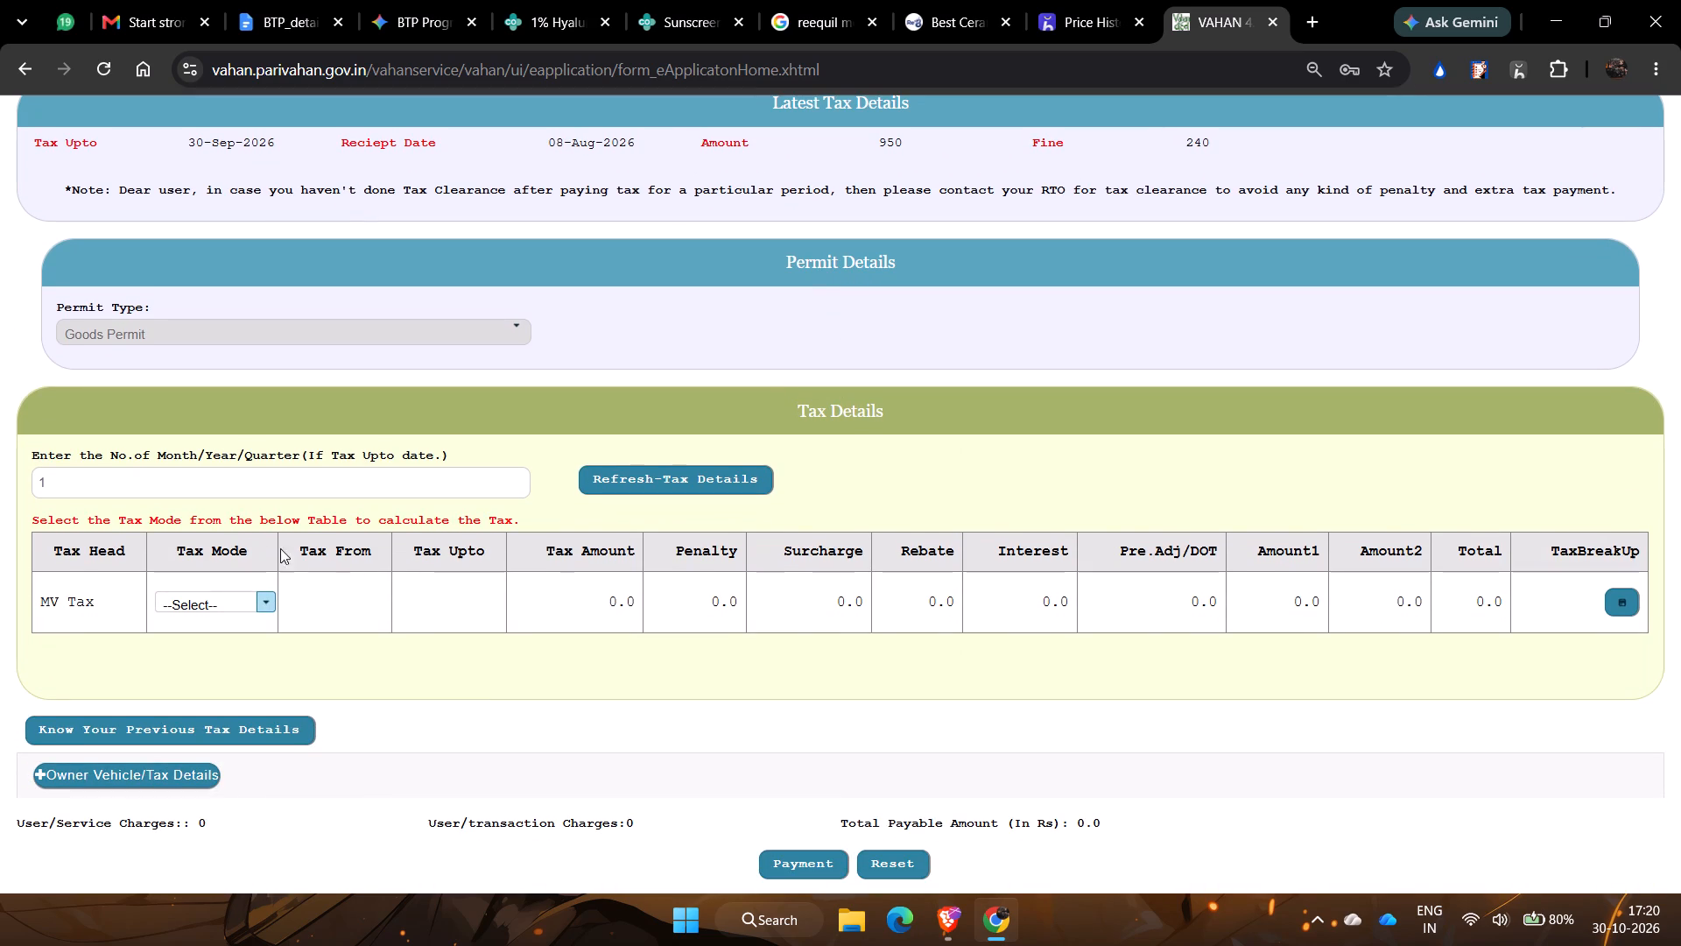
pyautogui.click(283, 467)
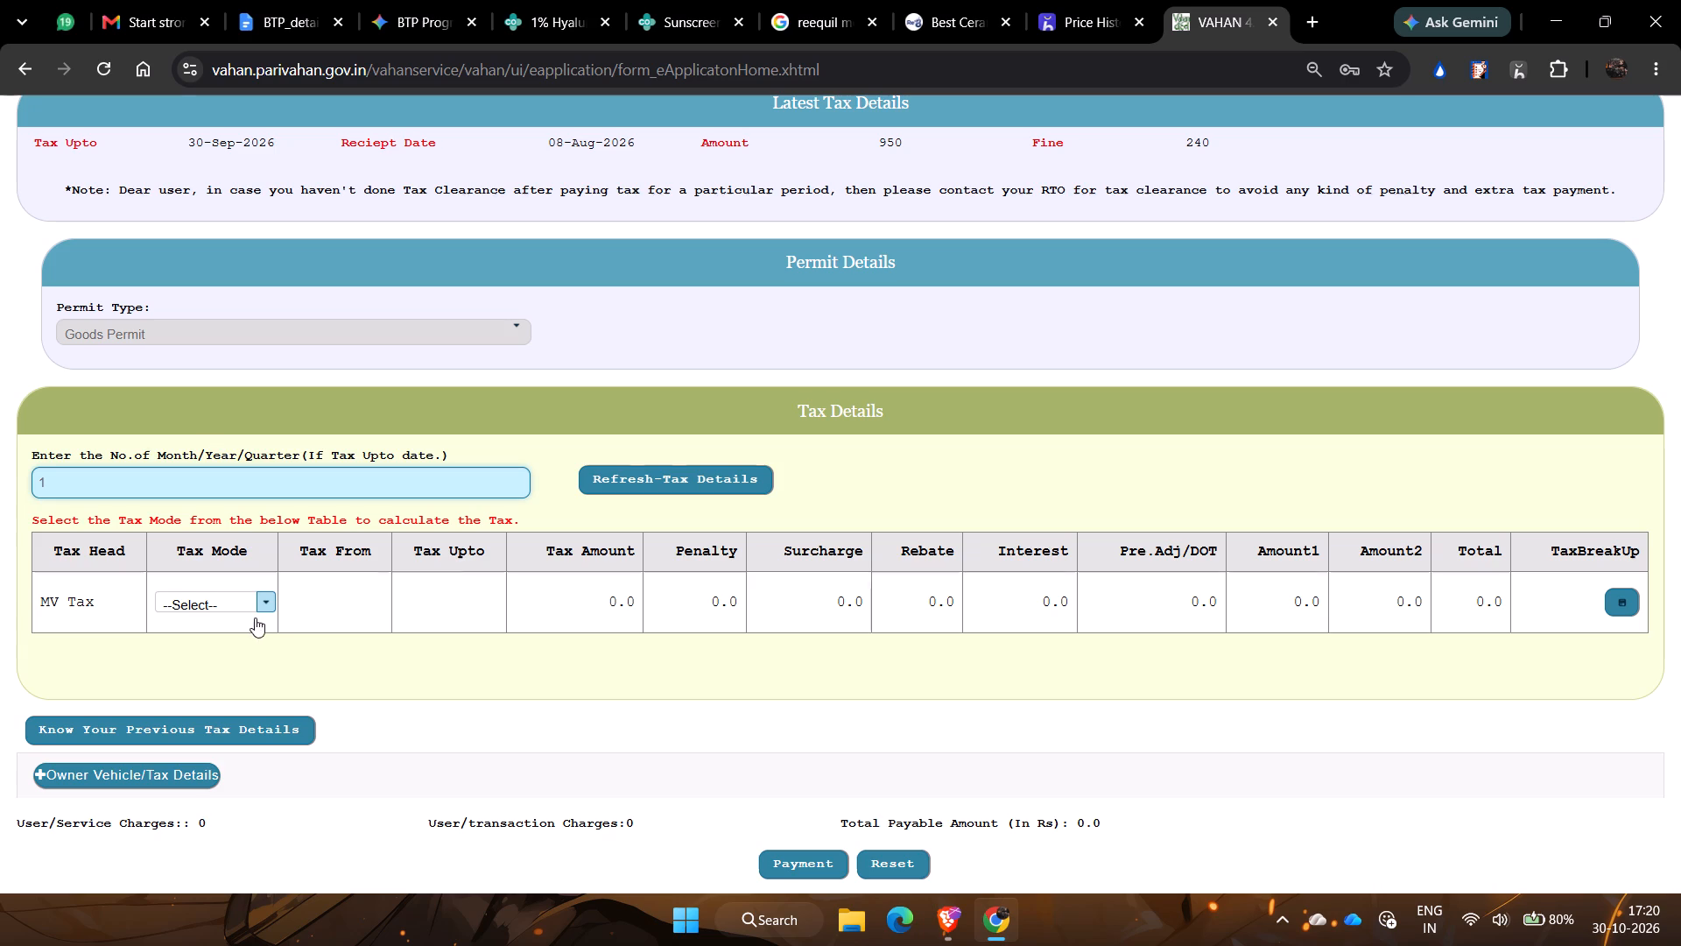
pyautogui.click(243, 604)
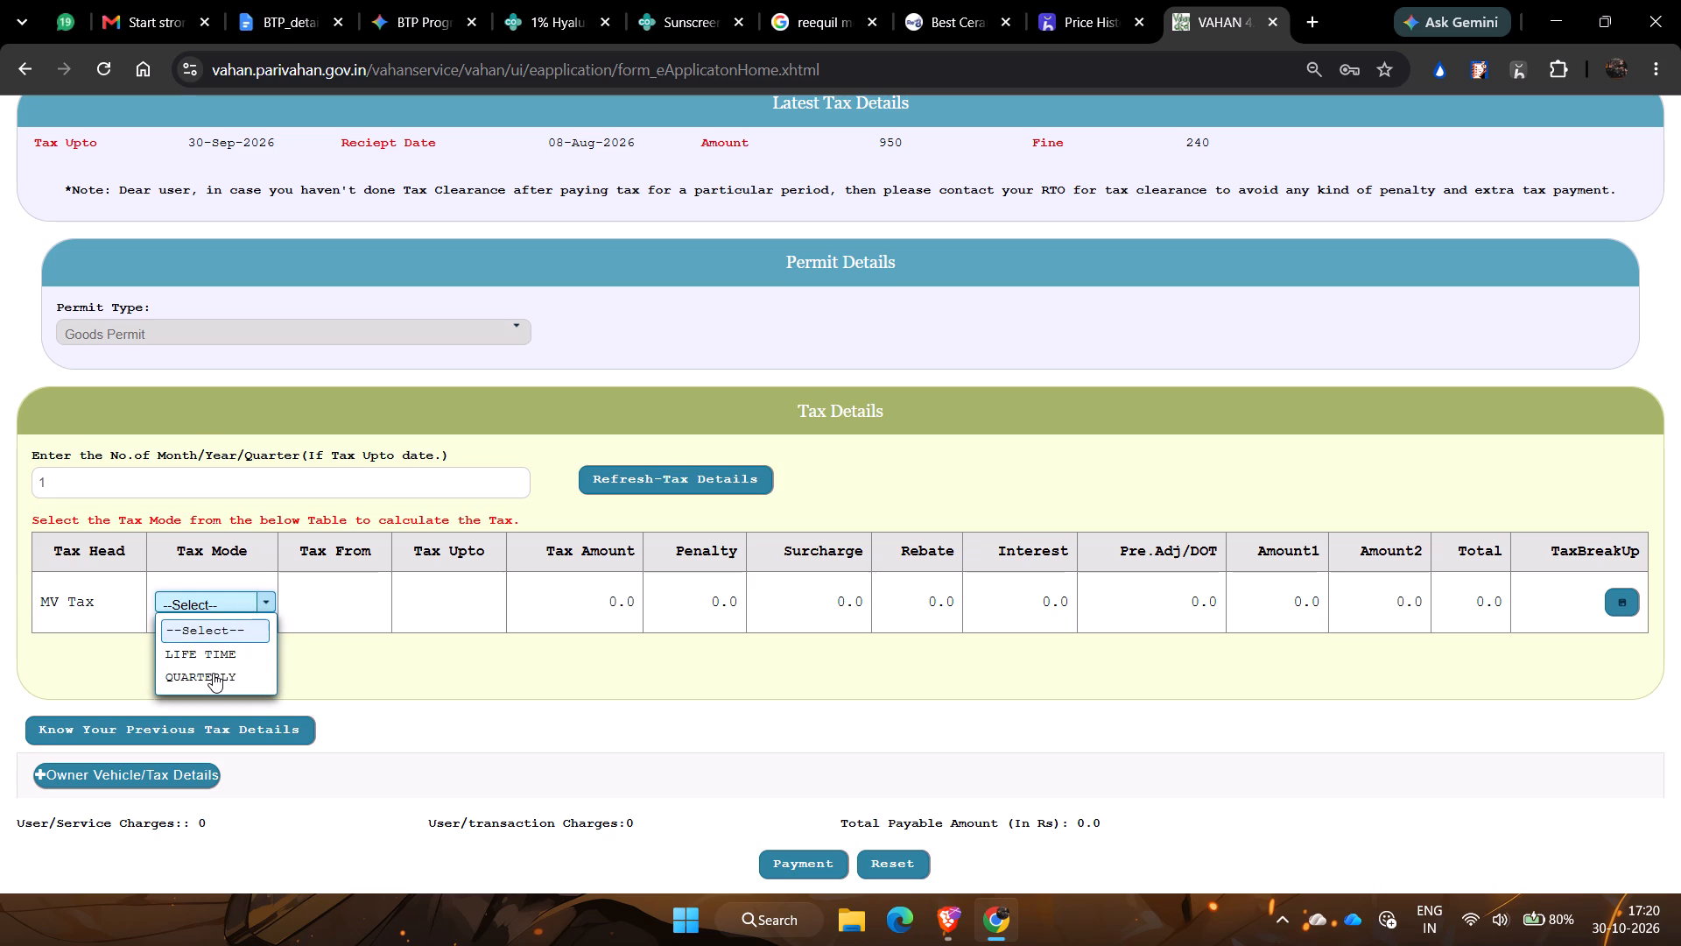
pyautogui.click(213, 673)
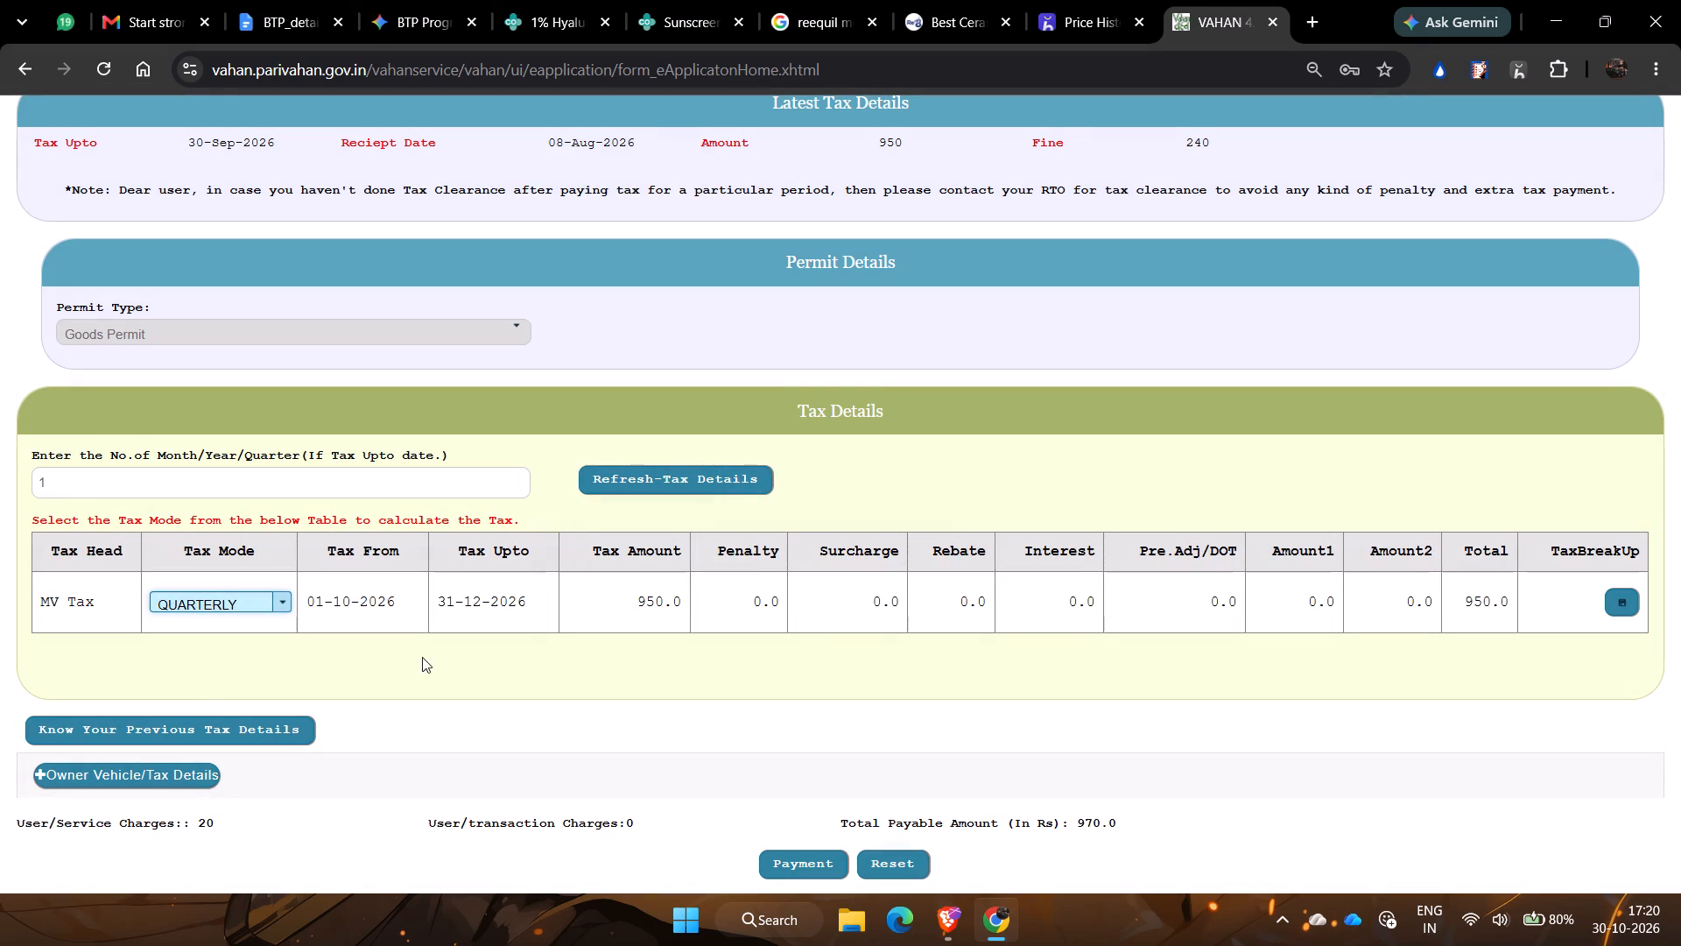
# Proceed to payment of the quarterly MV Tax, declare the stated tax details correct, and confirm the payment.
pyautogui.scroll(-10, 567, 629)
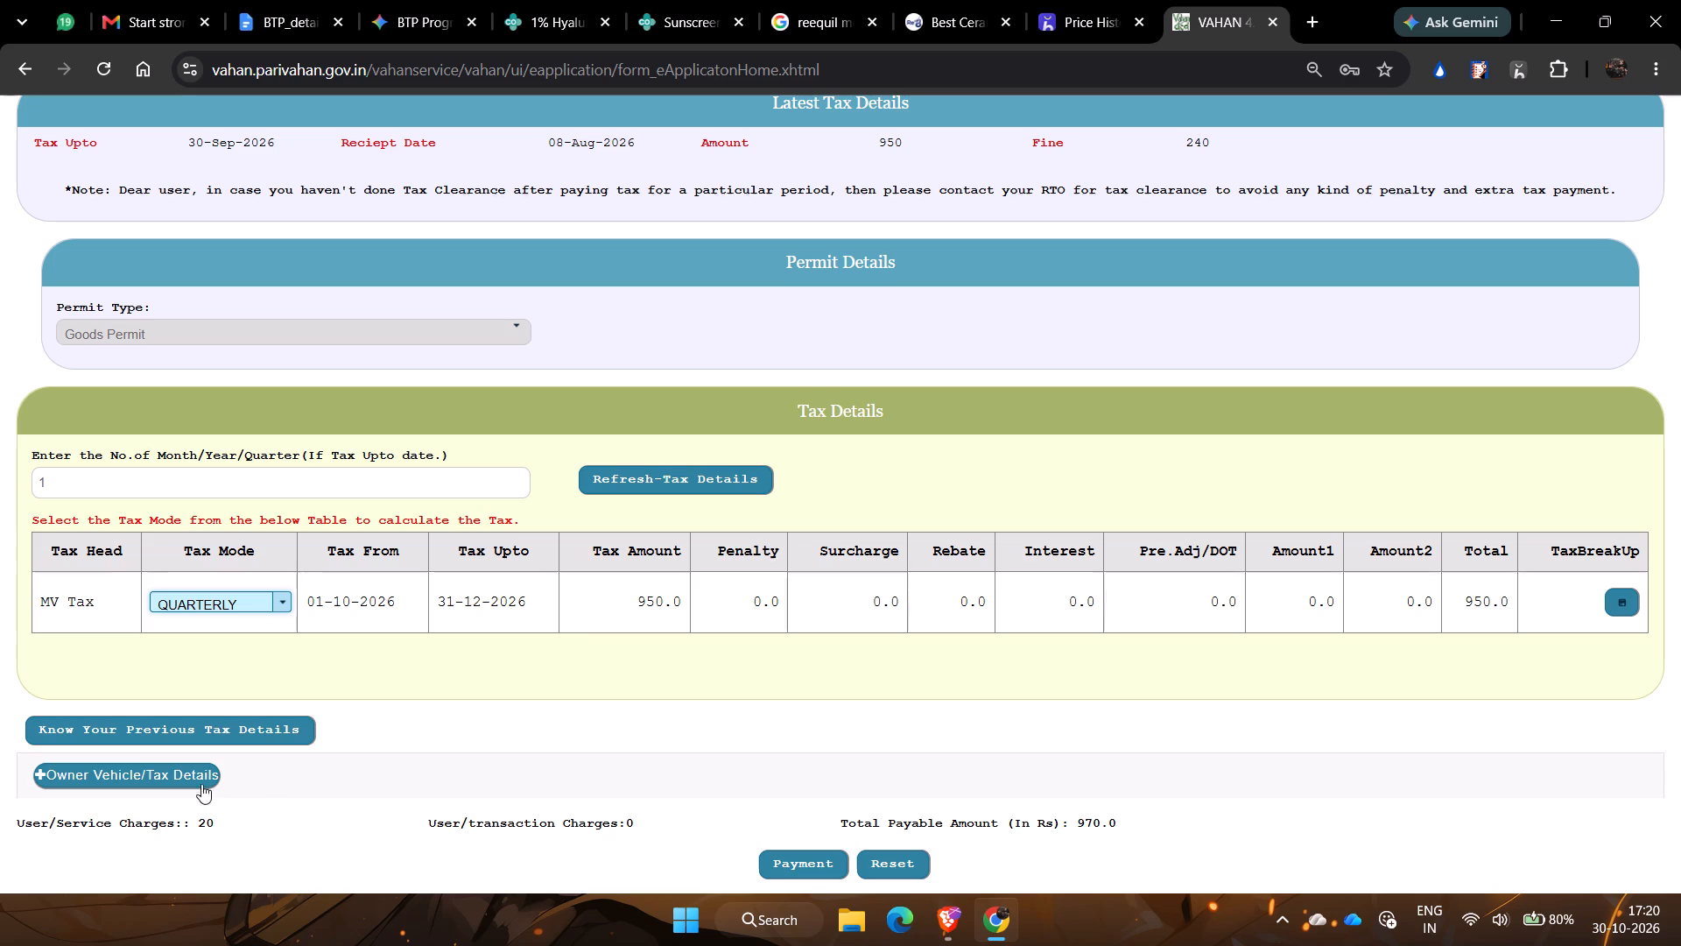
pyautogui.scroll(-3, 852, 671)
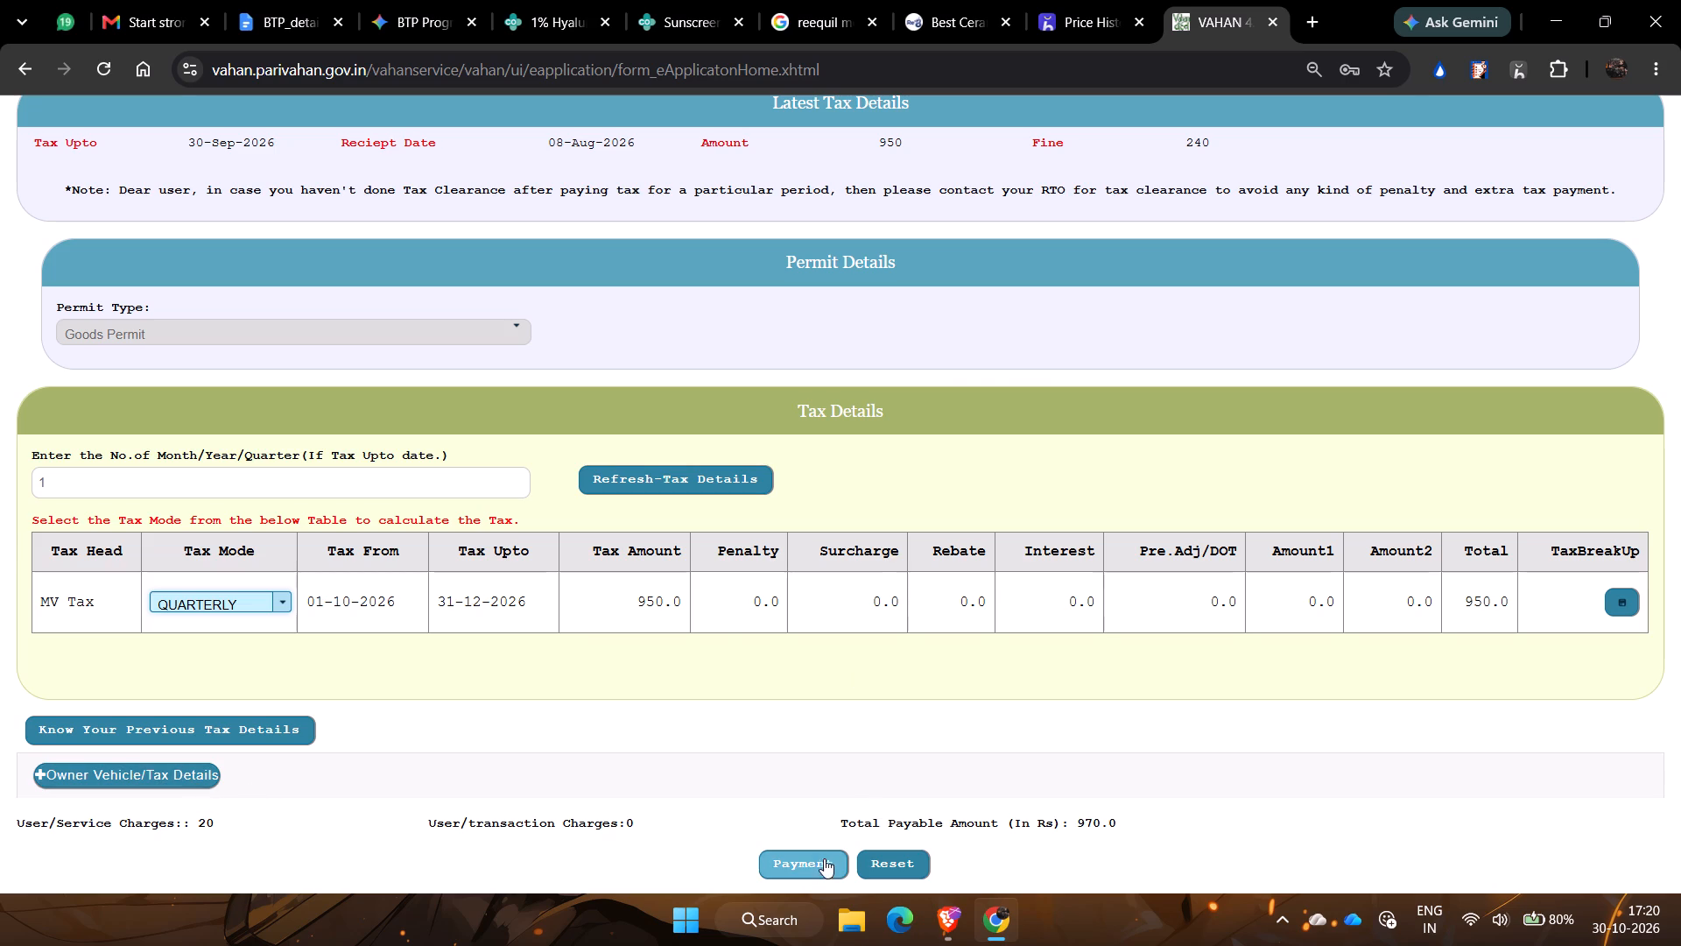
pyautogui.click(812, 867)
pyautogui.click(731, 544)
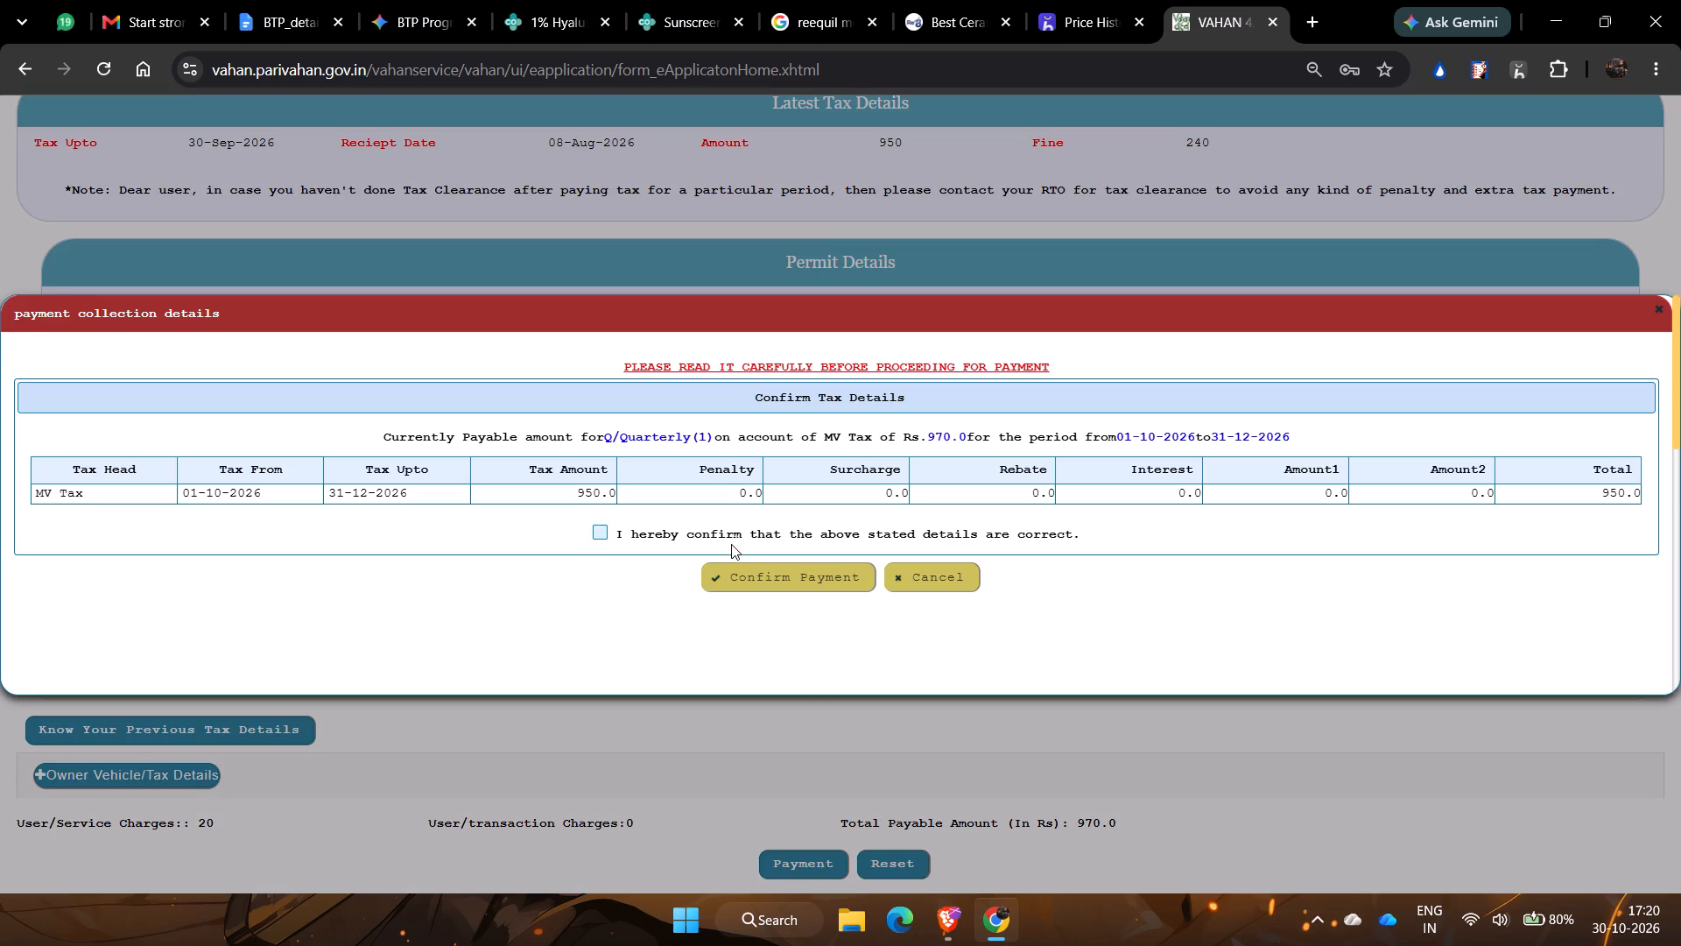
pyautogui.click(728, 522)
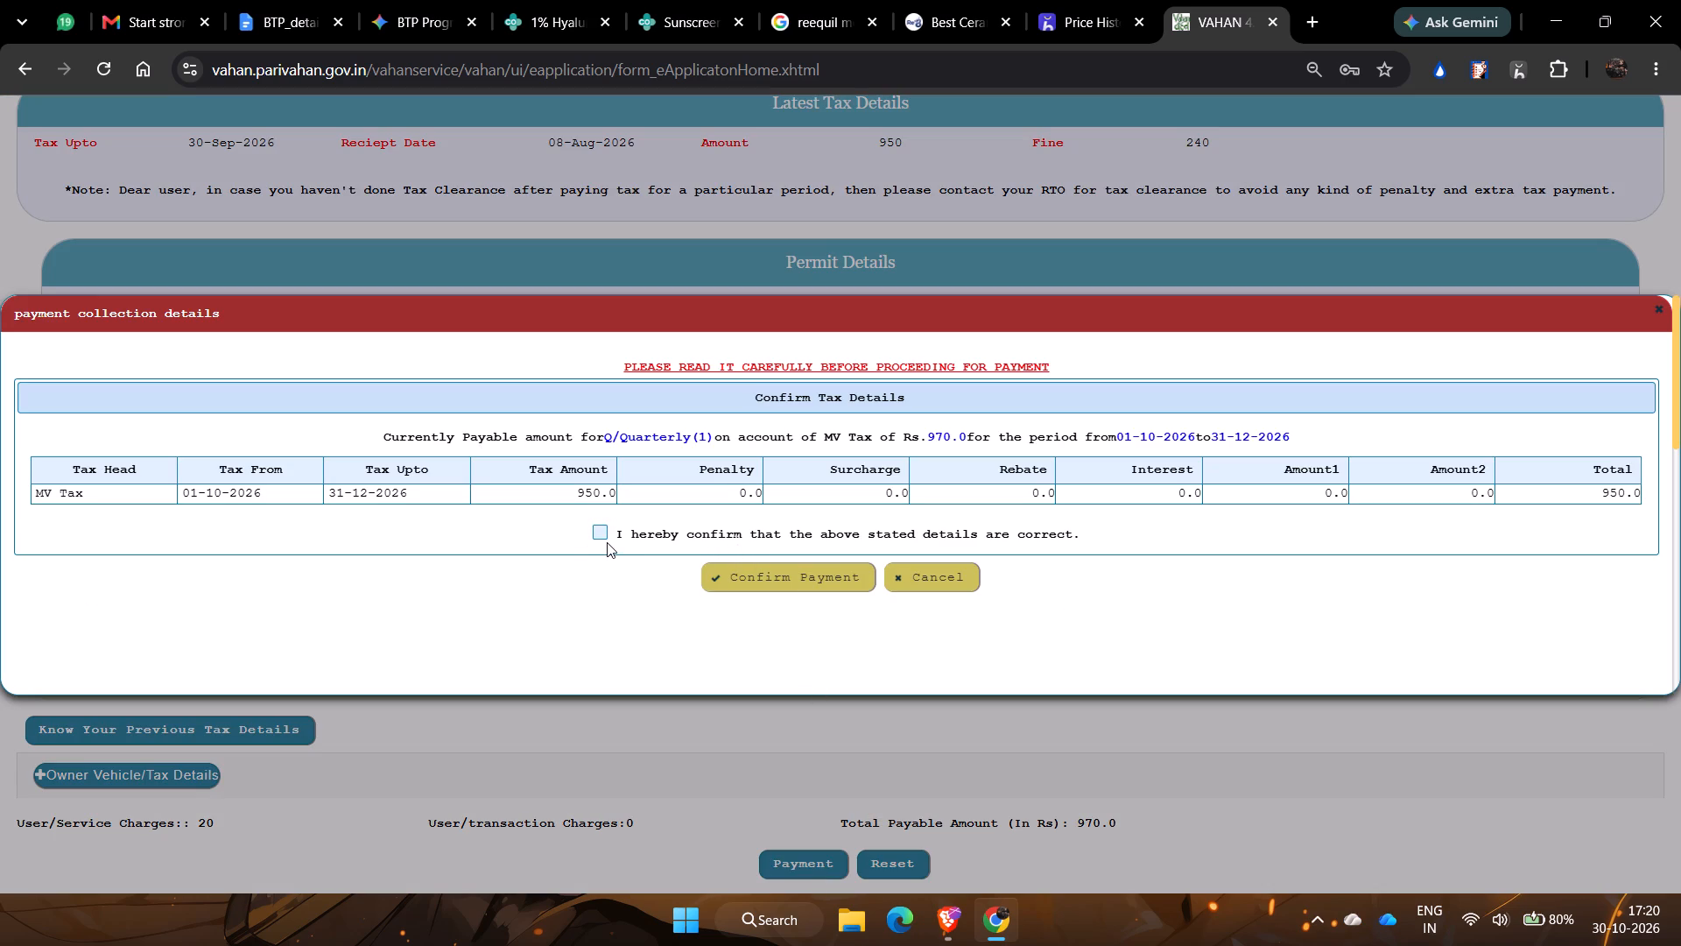
pyautogui.click(607, 540)
pyautogui.click(600, 527)
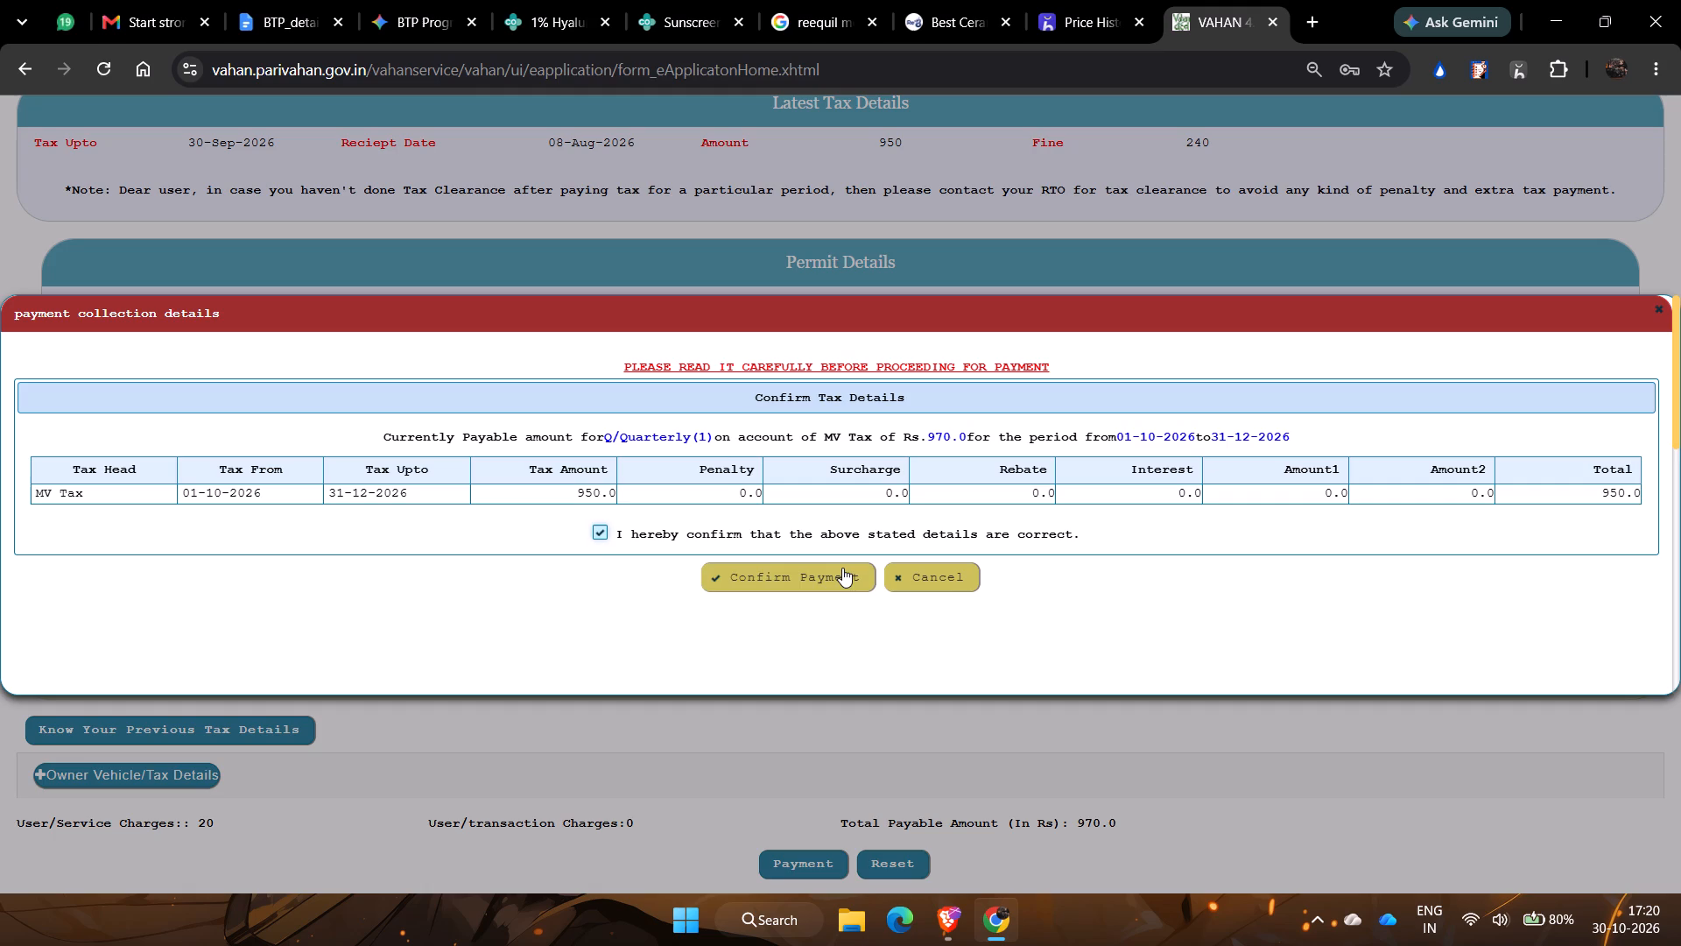
pyautogui.click(842, 568)
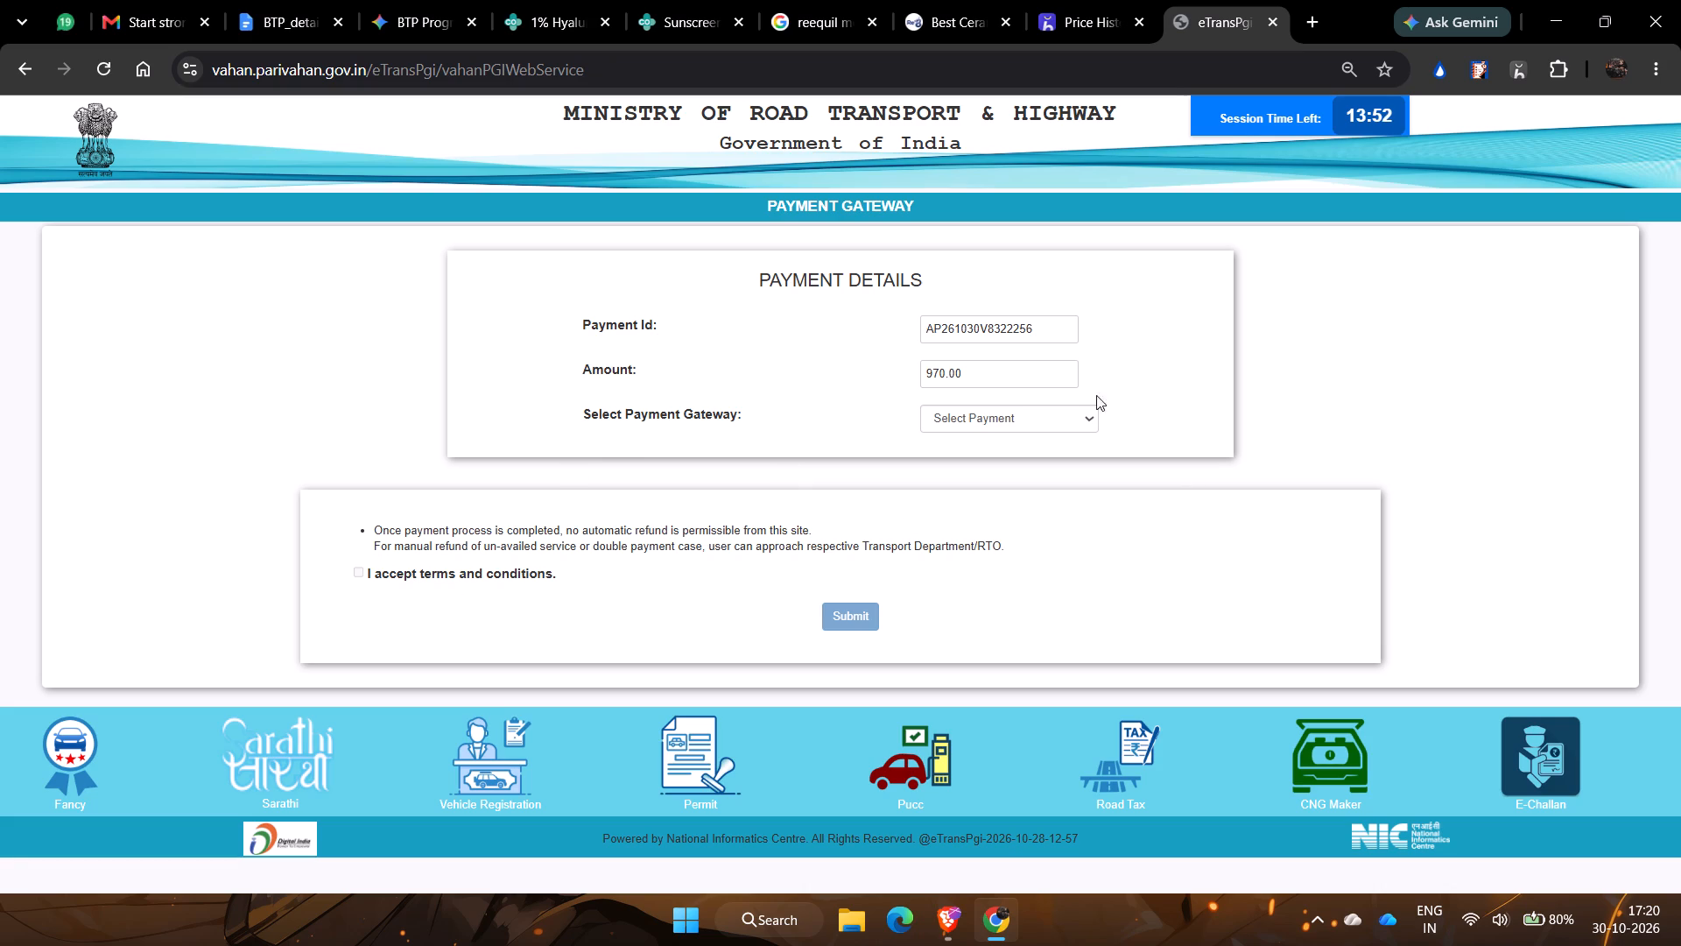
# Choose CFMS as the payment gateway, accept the terms and conditions, and submit the payment details.
pyautogui.click(1023, 422)
pyautogui.click(1002, 480)
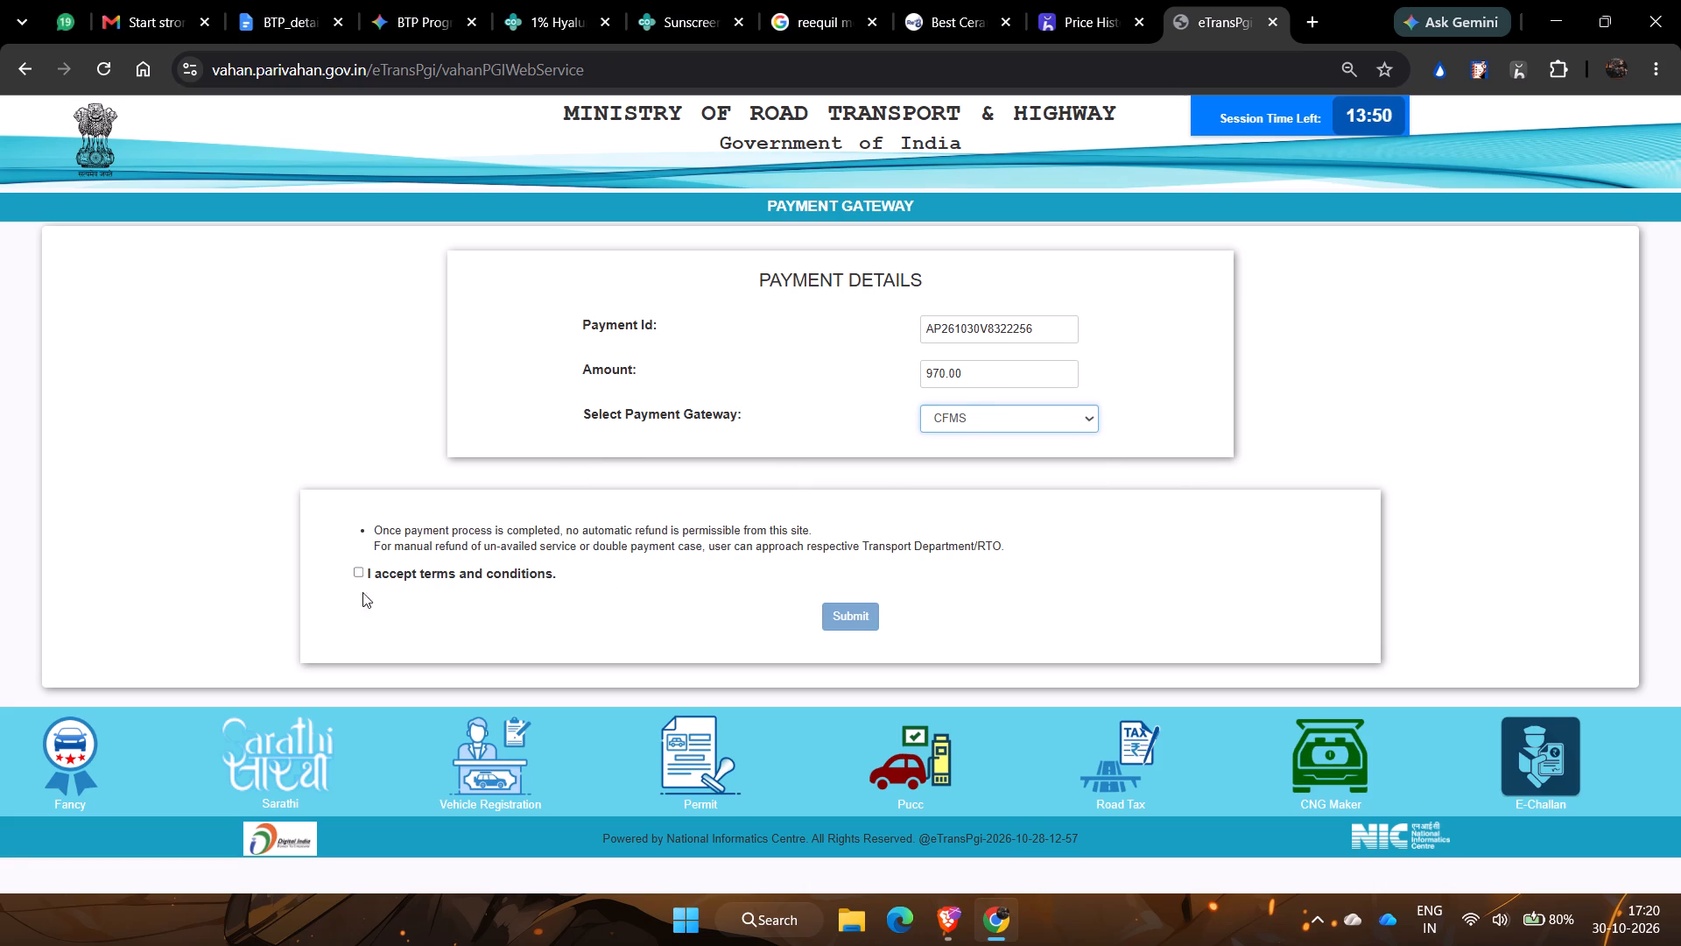
pyautogui.click(356, 572)
pyautogui.click(869, 616)
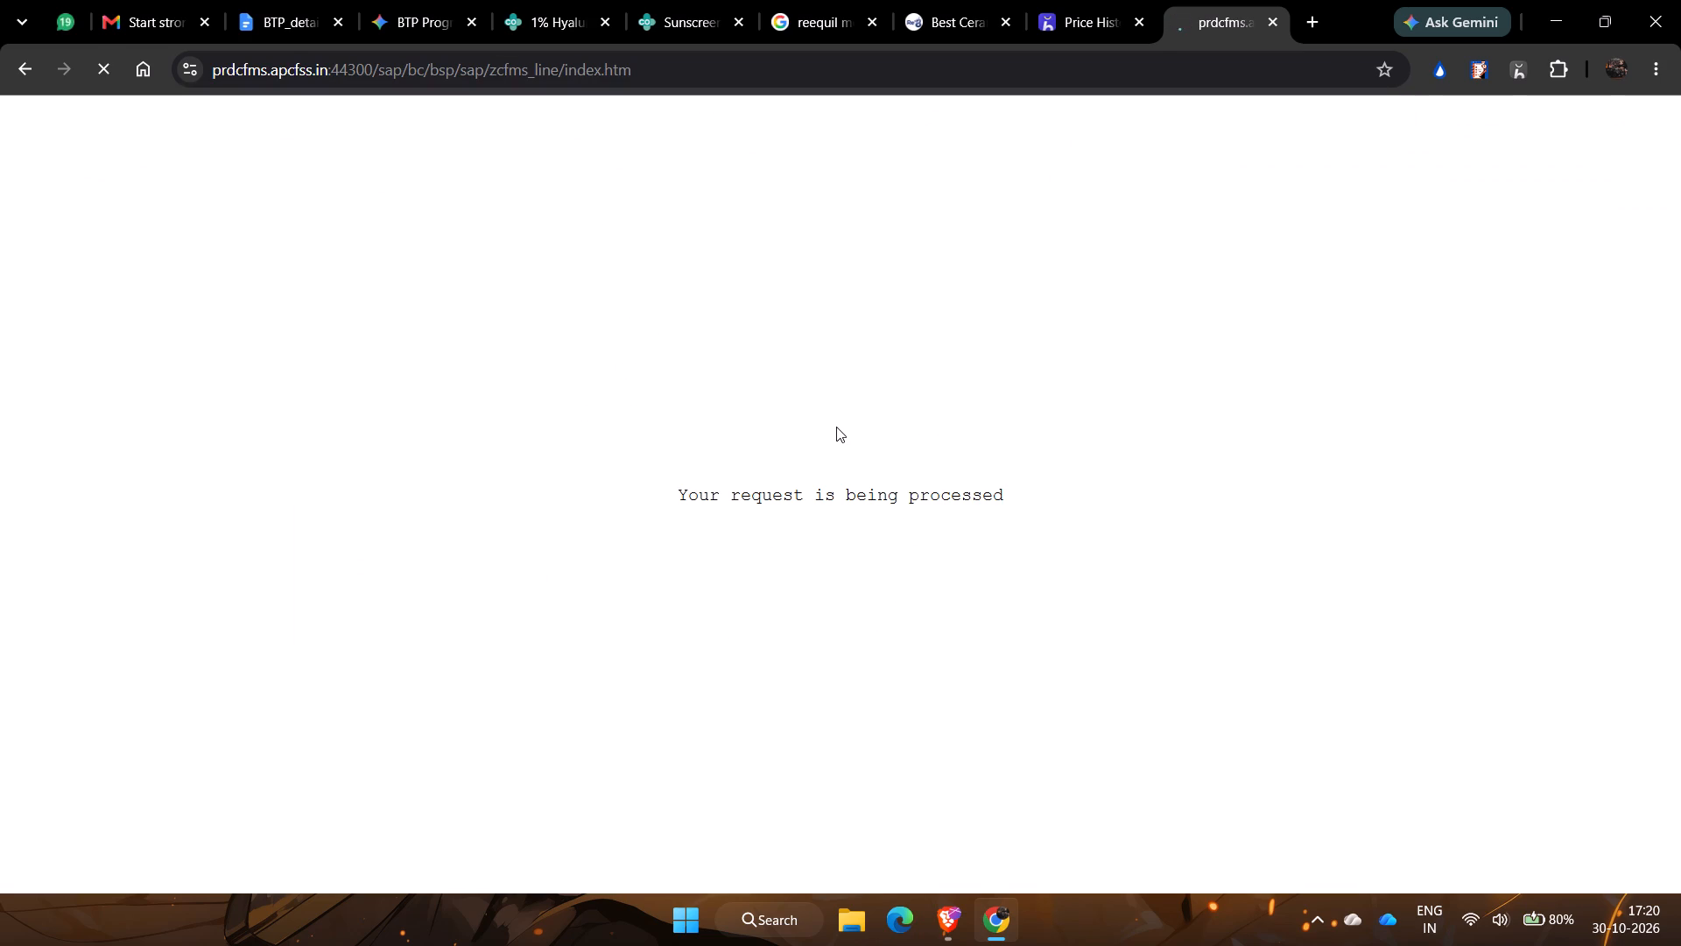
# Choose Online Payment as the payment mode and SBI as the bank.
pyautogui.scroll(-4, 836, 427)
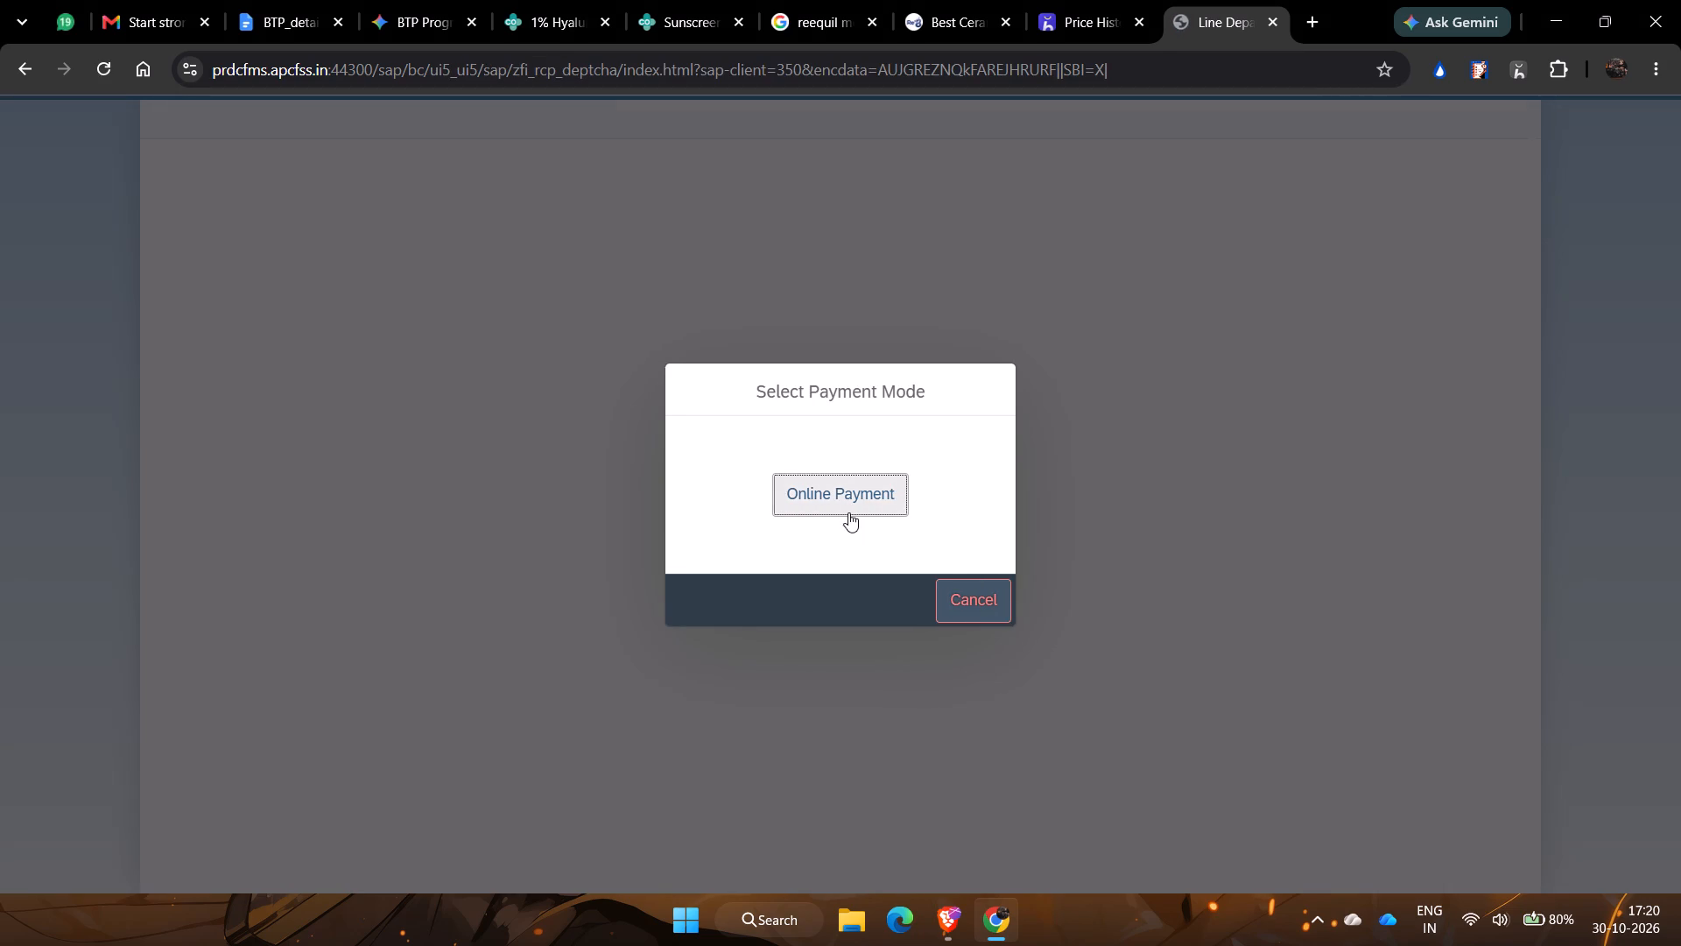
pyautogui.click(855, 497)
pyautogui.click(429, 671)
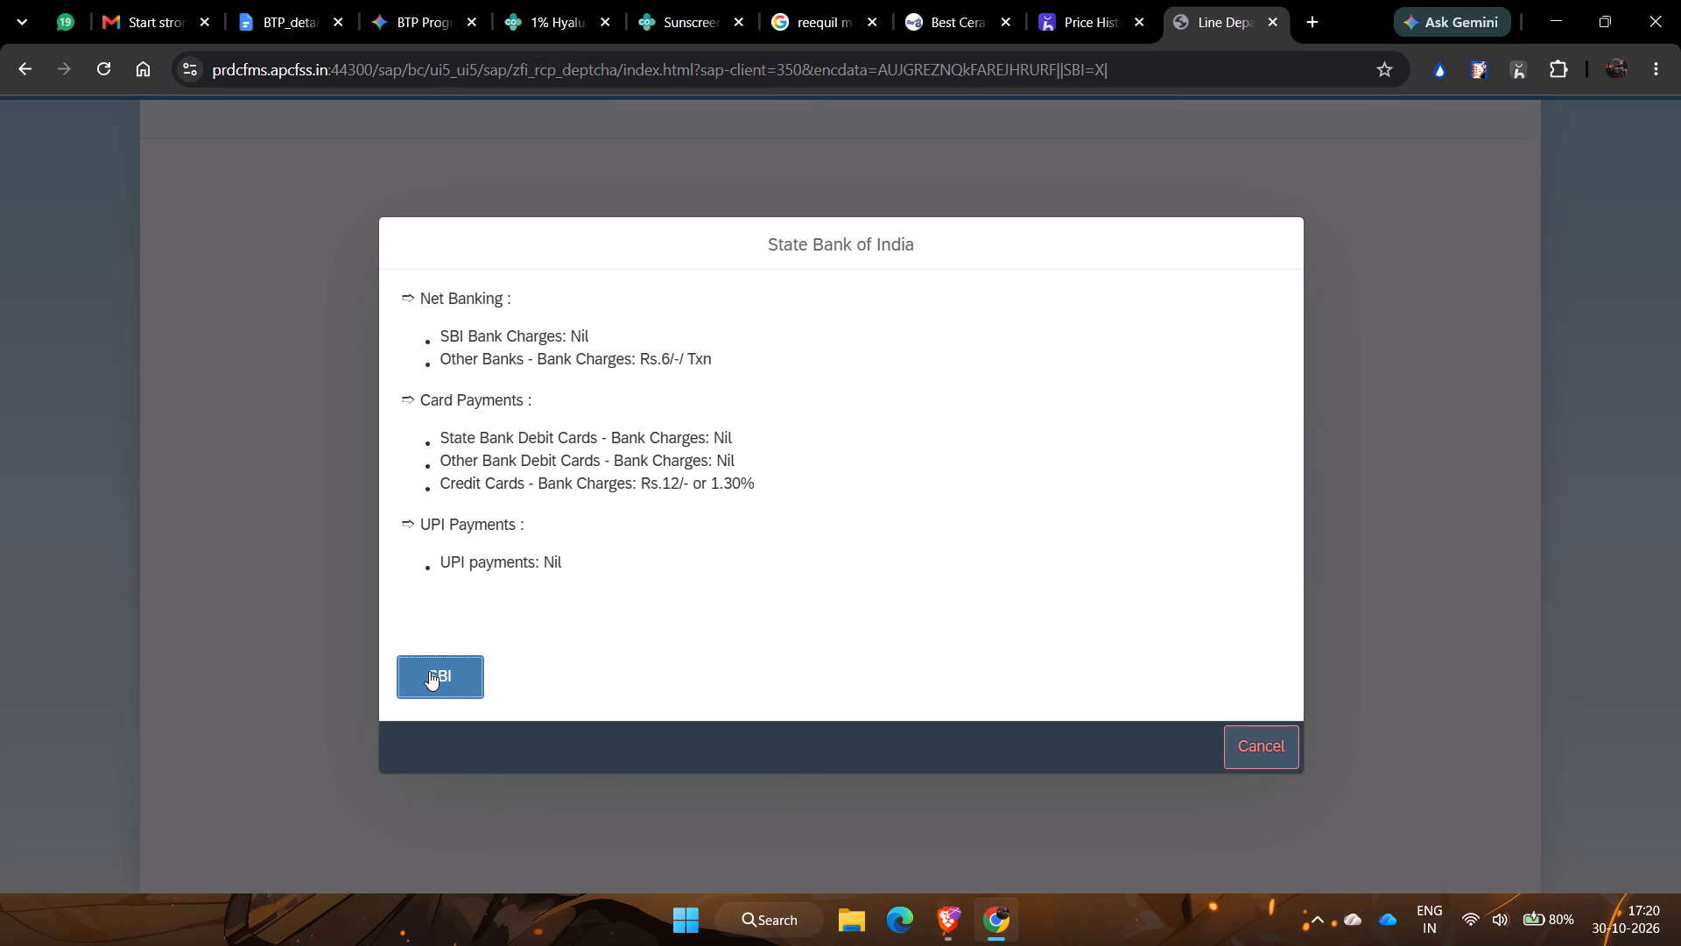
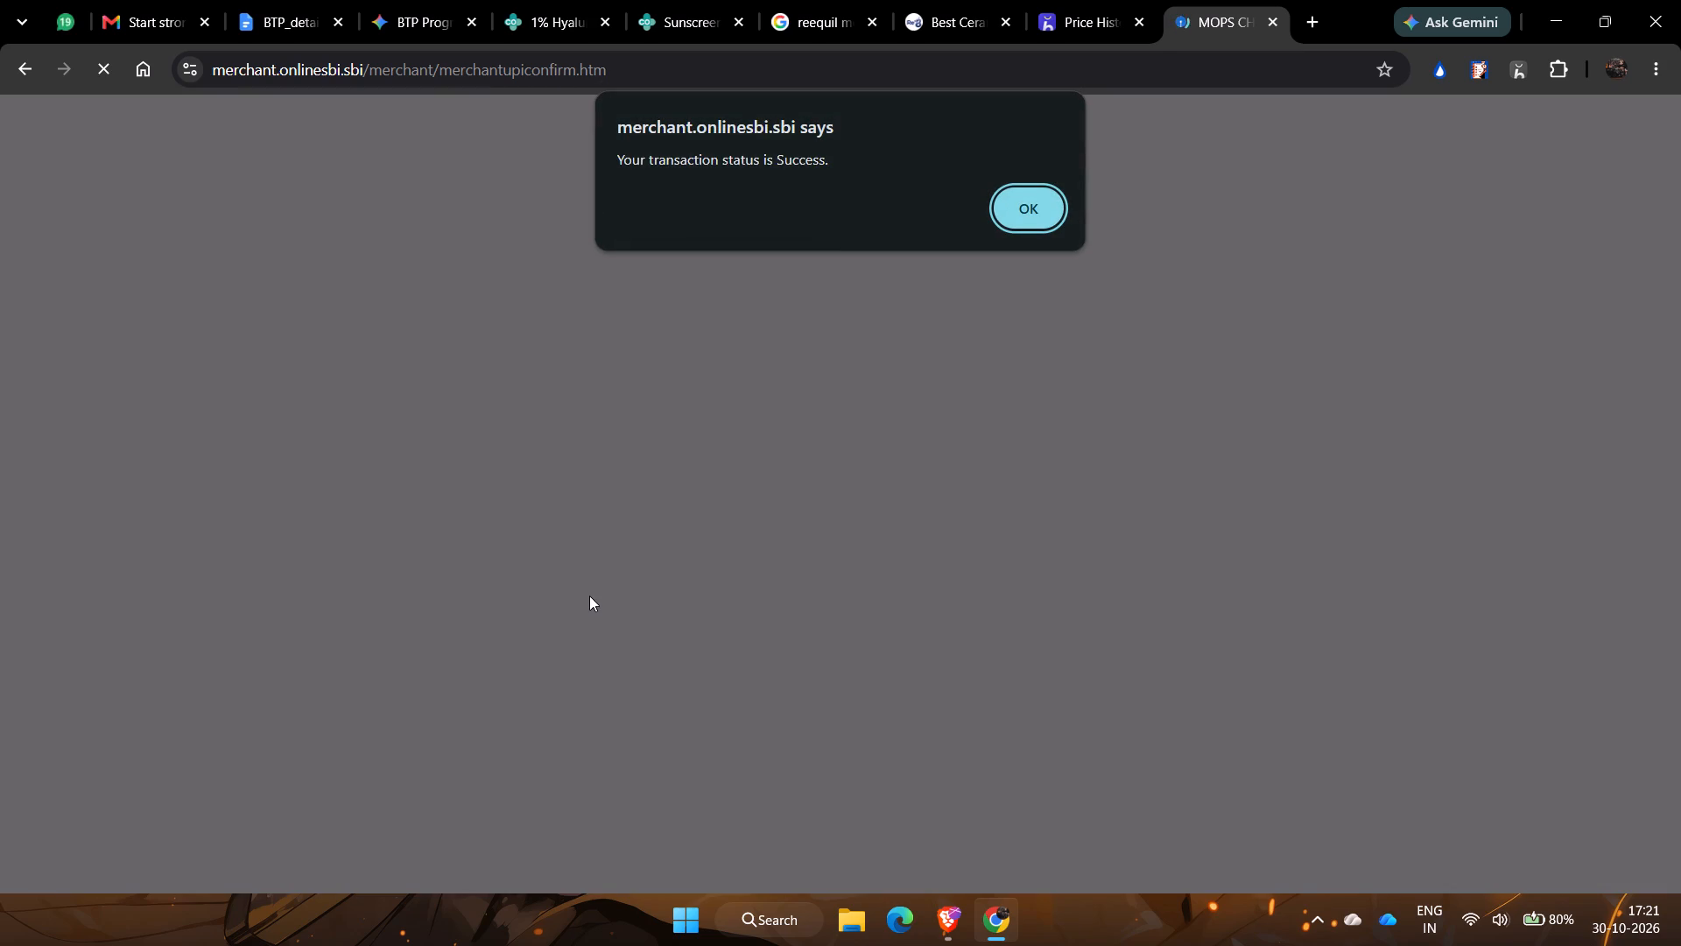
# Acknowledge the SBI transaction status alert to continue to the remittance information form.
pyautogui.click(1016, 227)
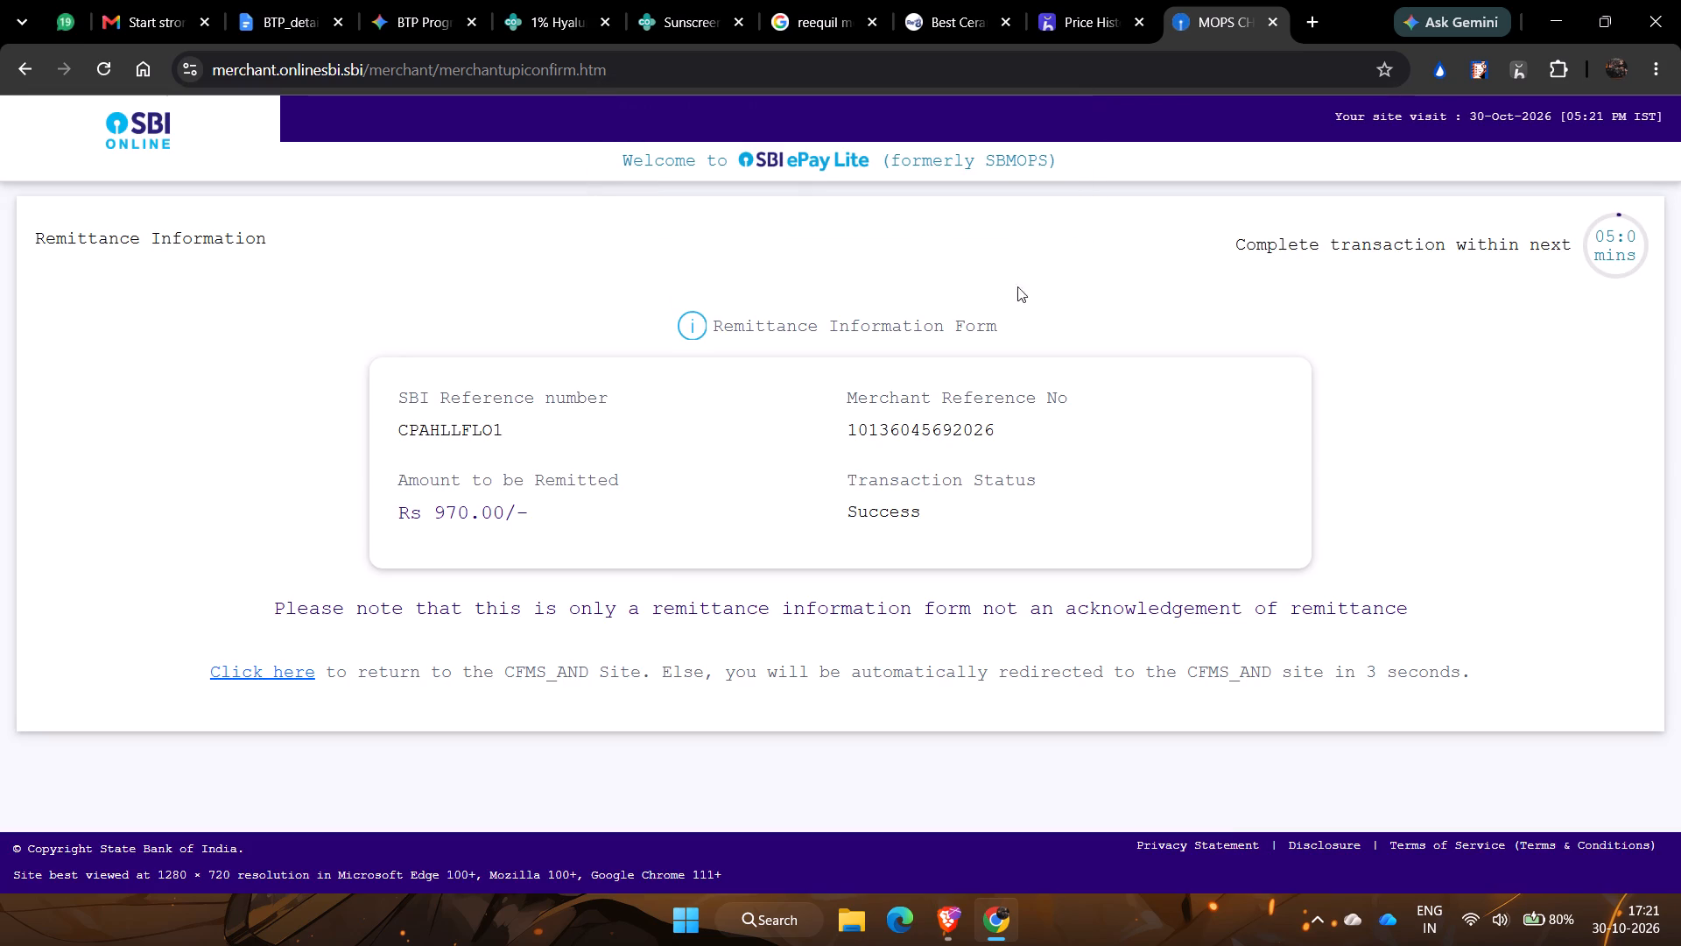
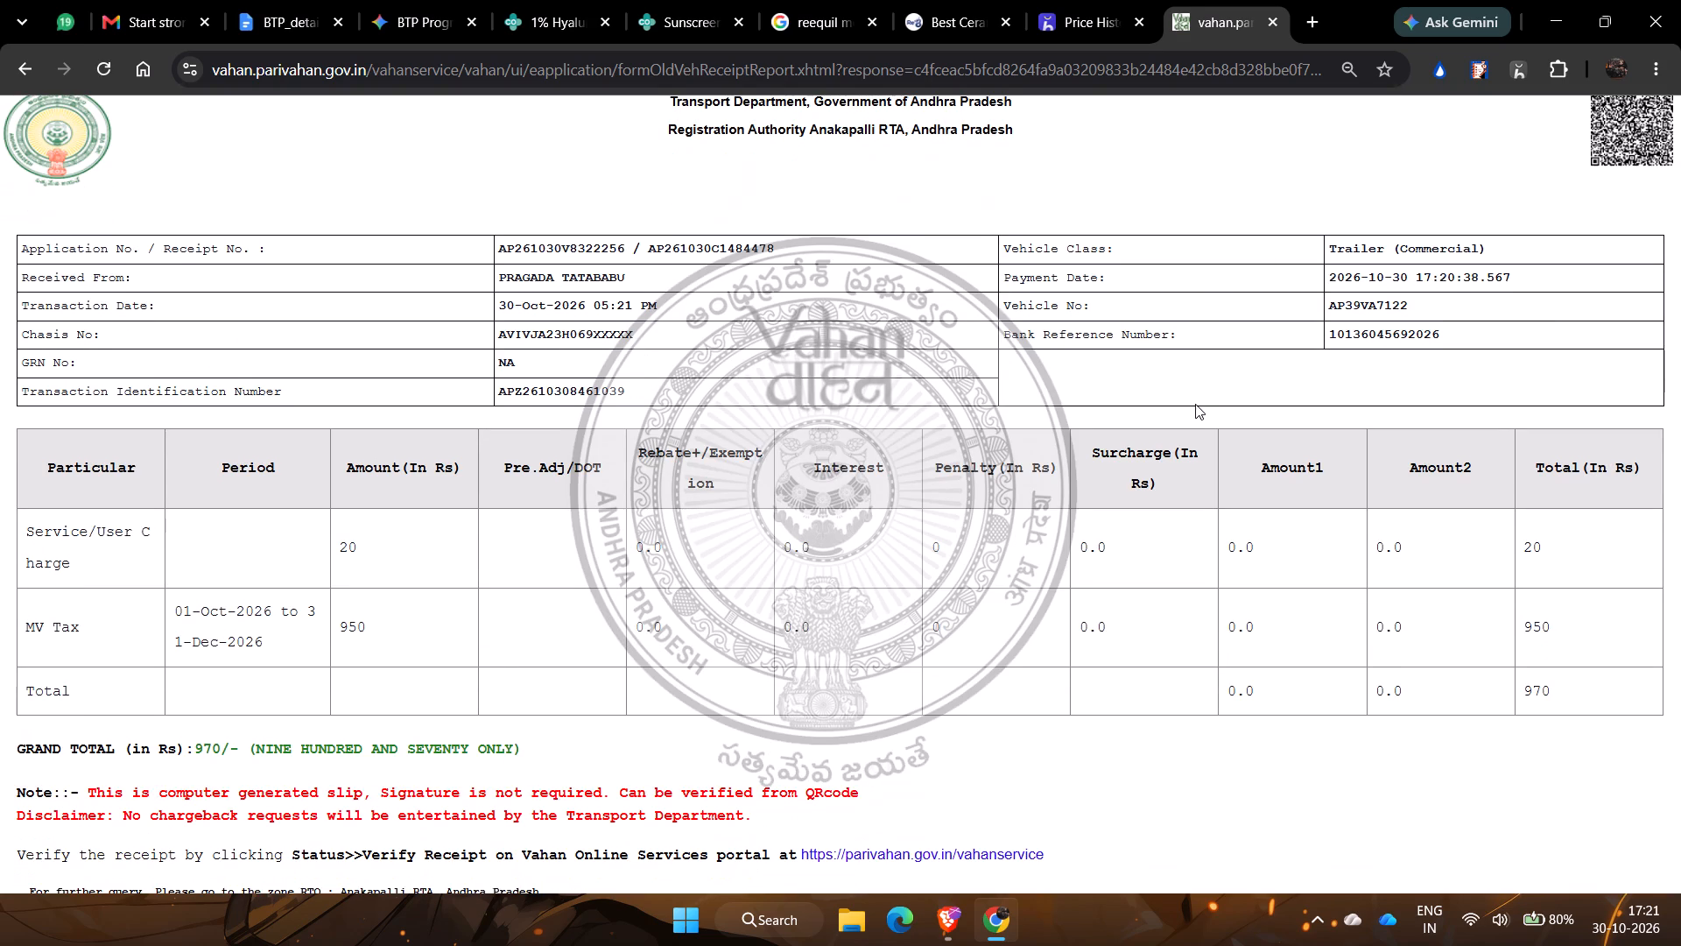
# Print the commercial trailer's road tax receipt for 01-Oct-2026 to 31-Dec-2026 to PDF.
pyautogui.scroll(-7, 1195, 404)
pyautogui.scroll(10, 1195, 404)
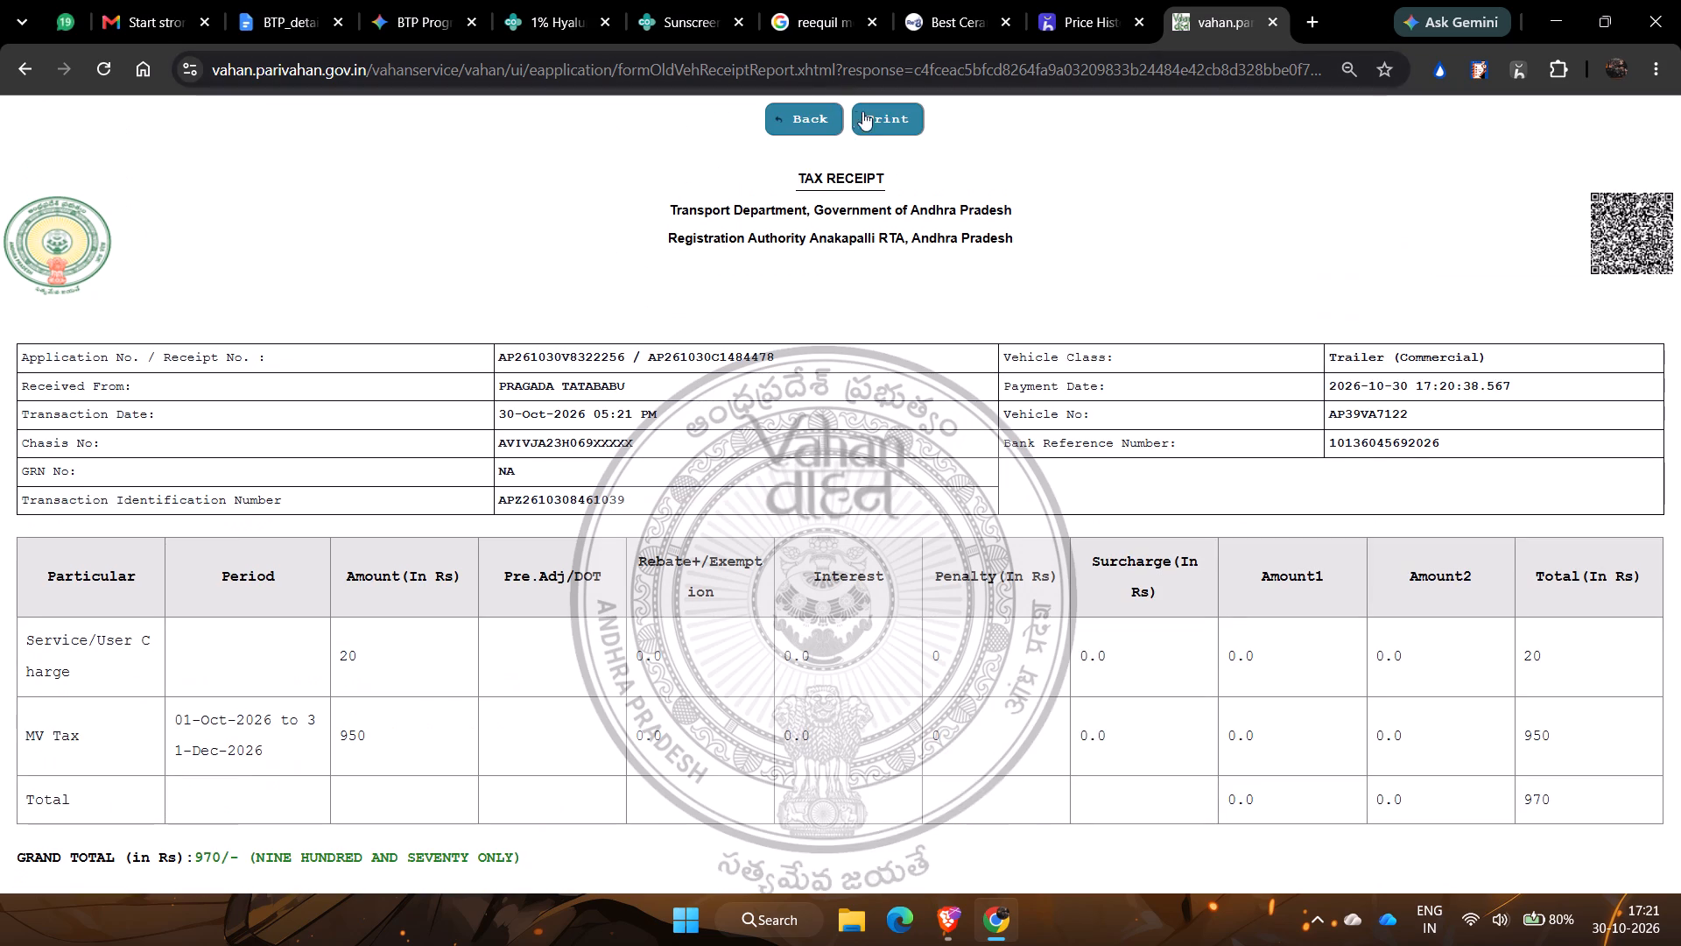
pyautogui.click(903, 118)
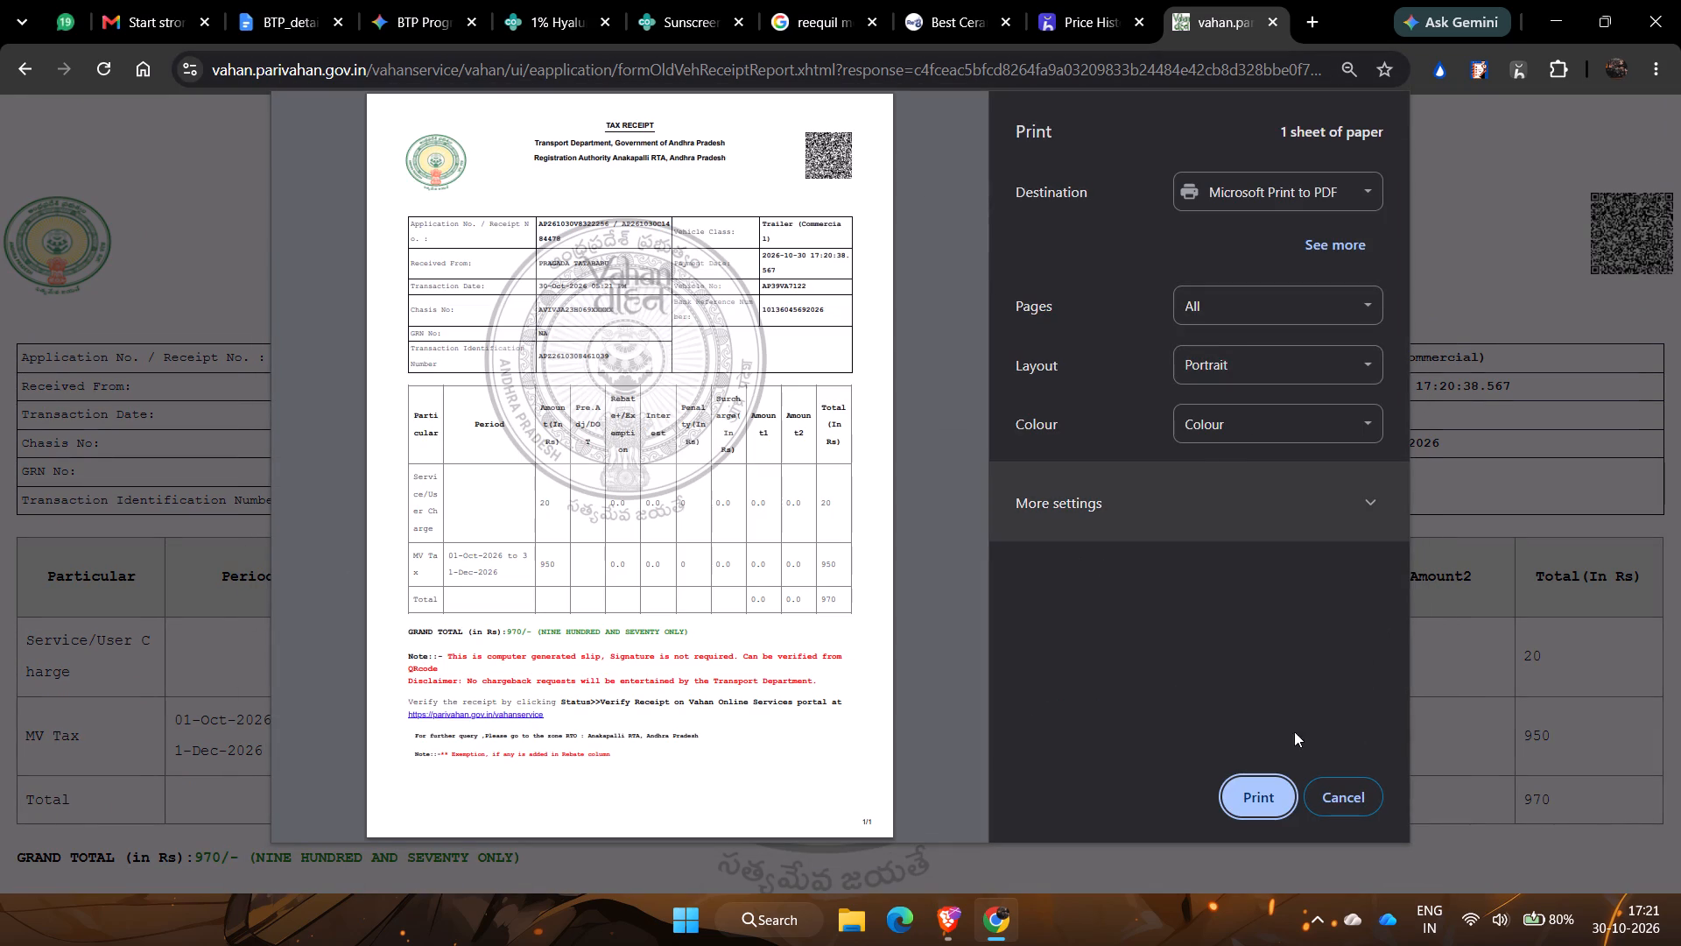
# Name the trailer's tax receipt PDF in the CFA folder with the vehicle number followed by _Tax_Oct_26.
pyautogui.click(1281, 787)
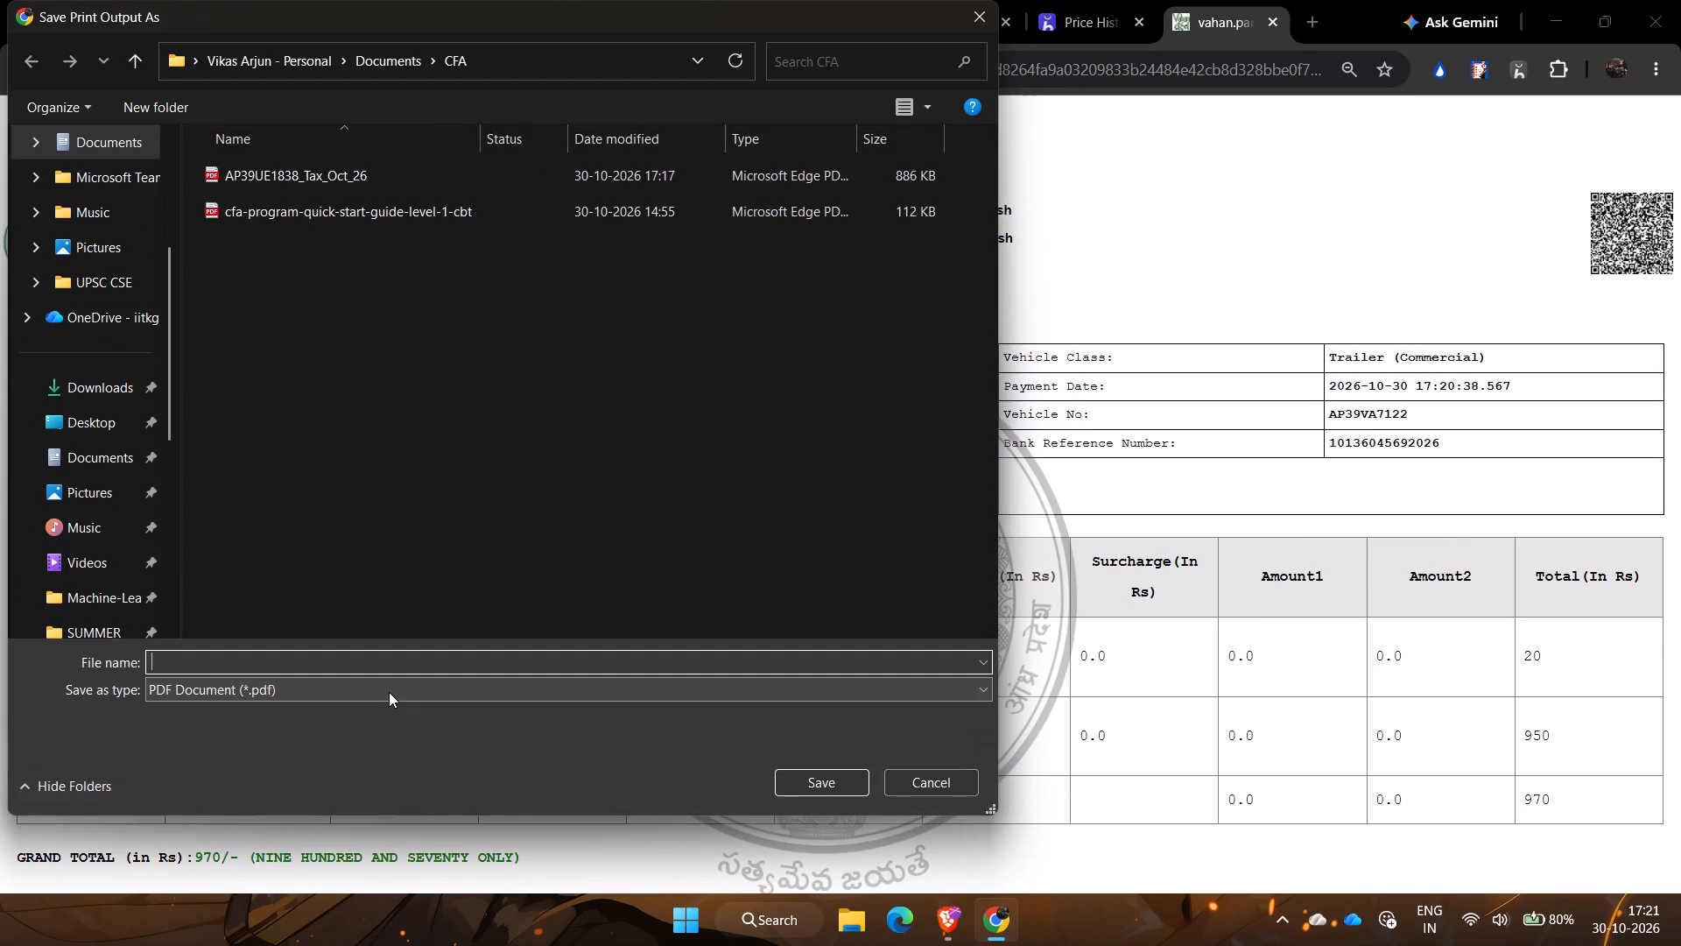
pyautogui.hotkey('ctrl', 'v')
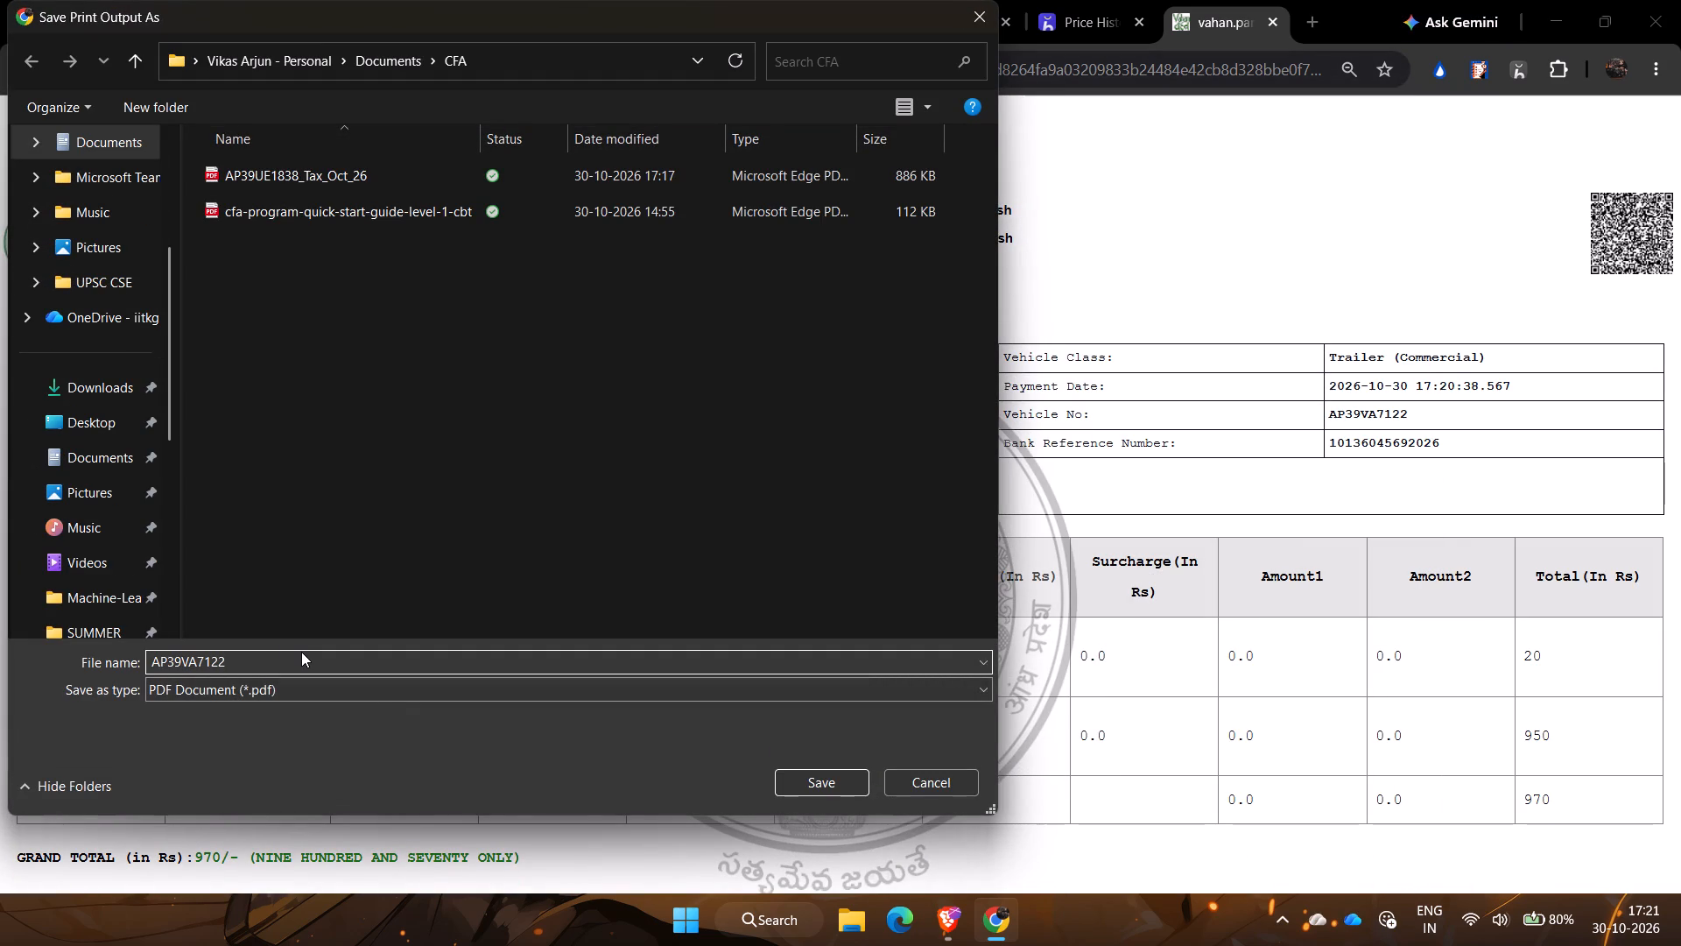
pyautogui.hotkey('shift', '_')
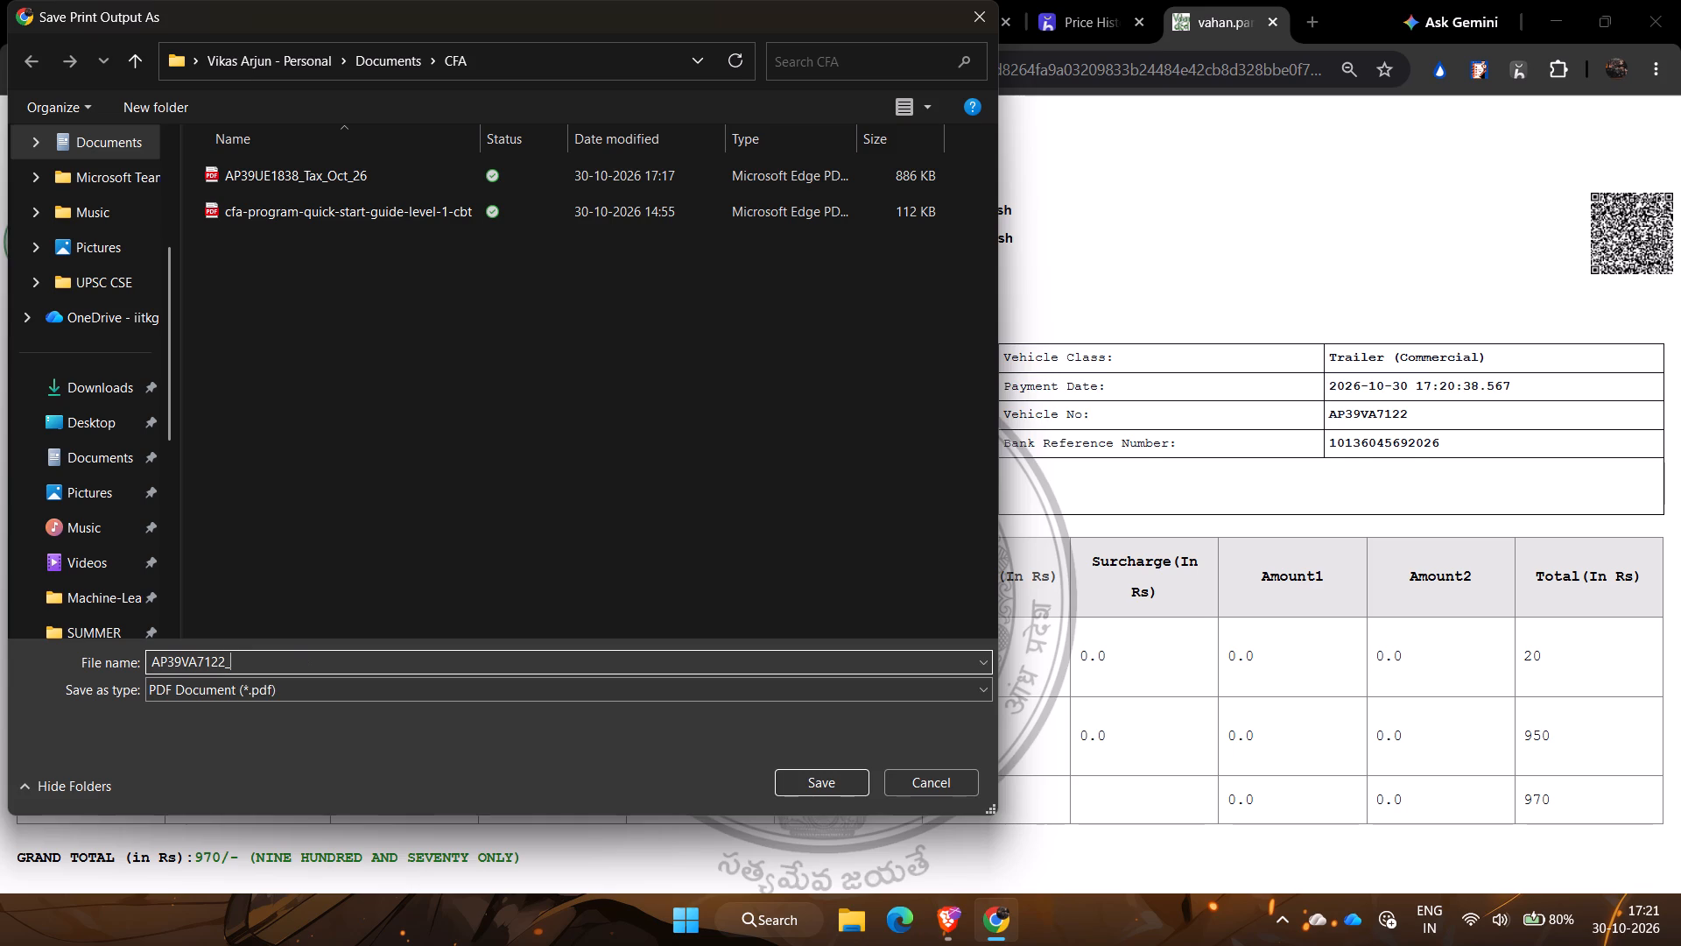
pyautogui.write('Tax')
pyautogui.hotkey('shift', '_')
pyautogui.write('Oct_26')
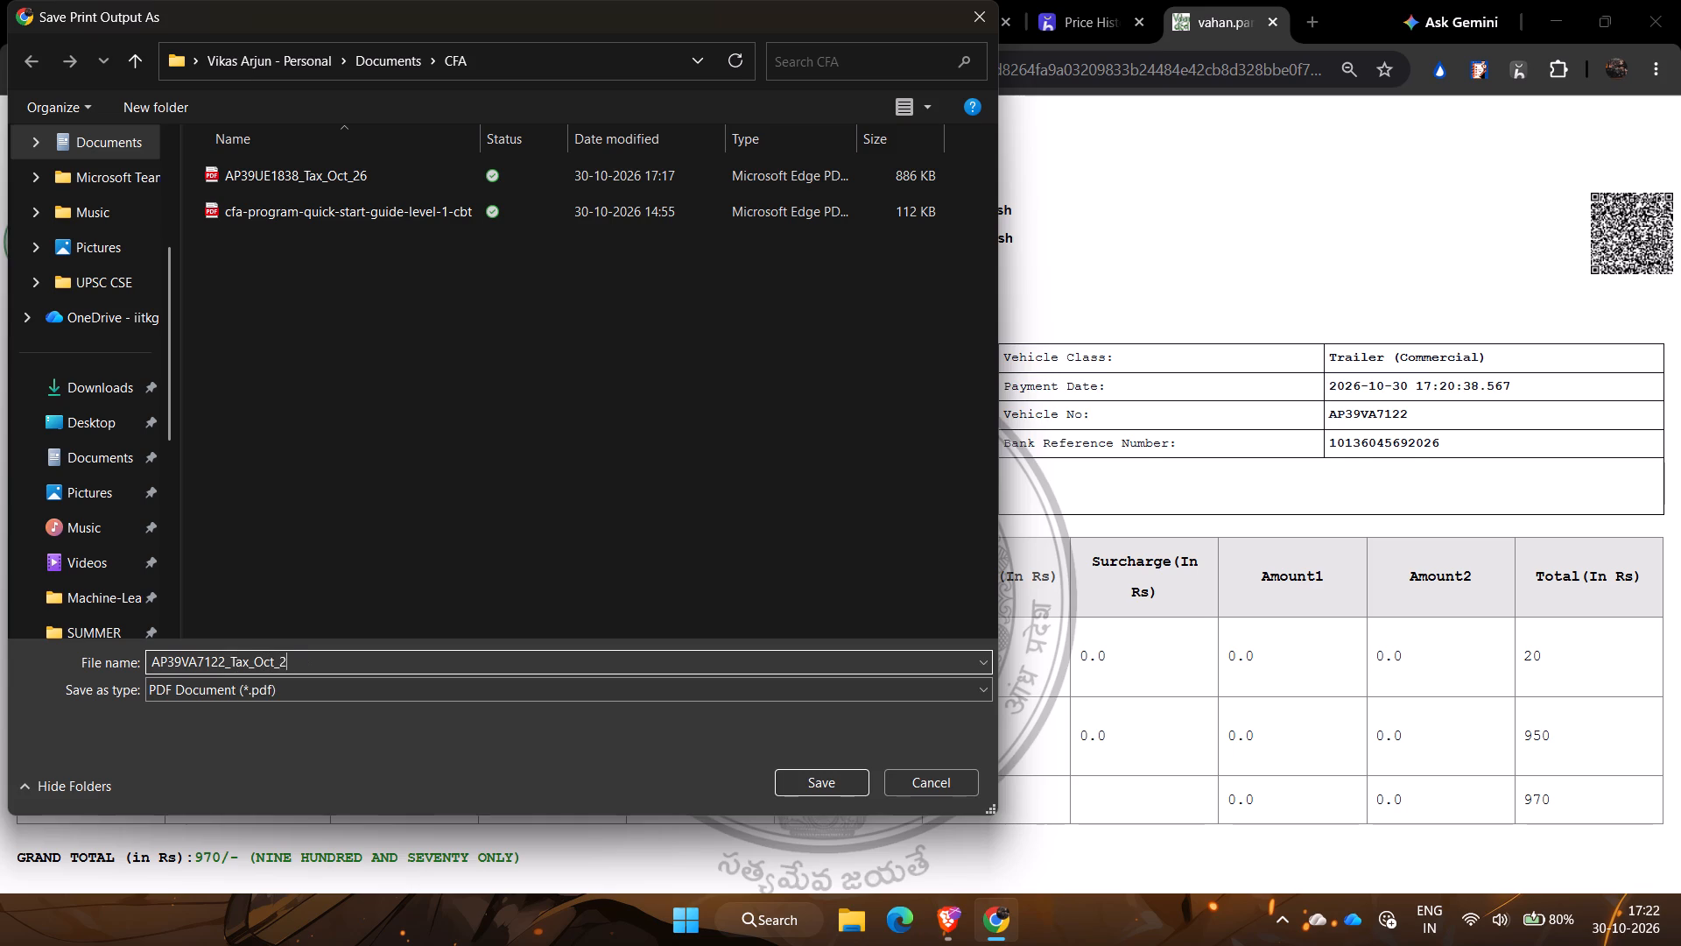
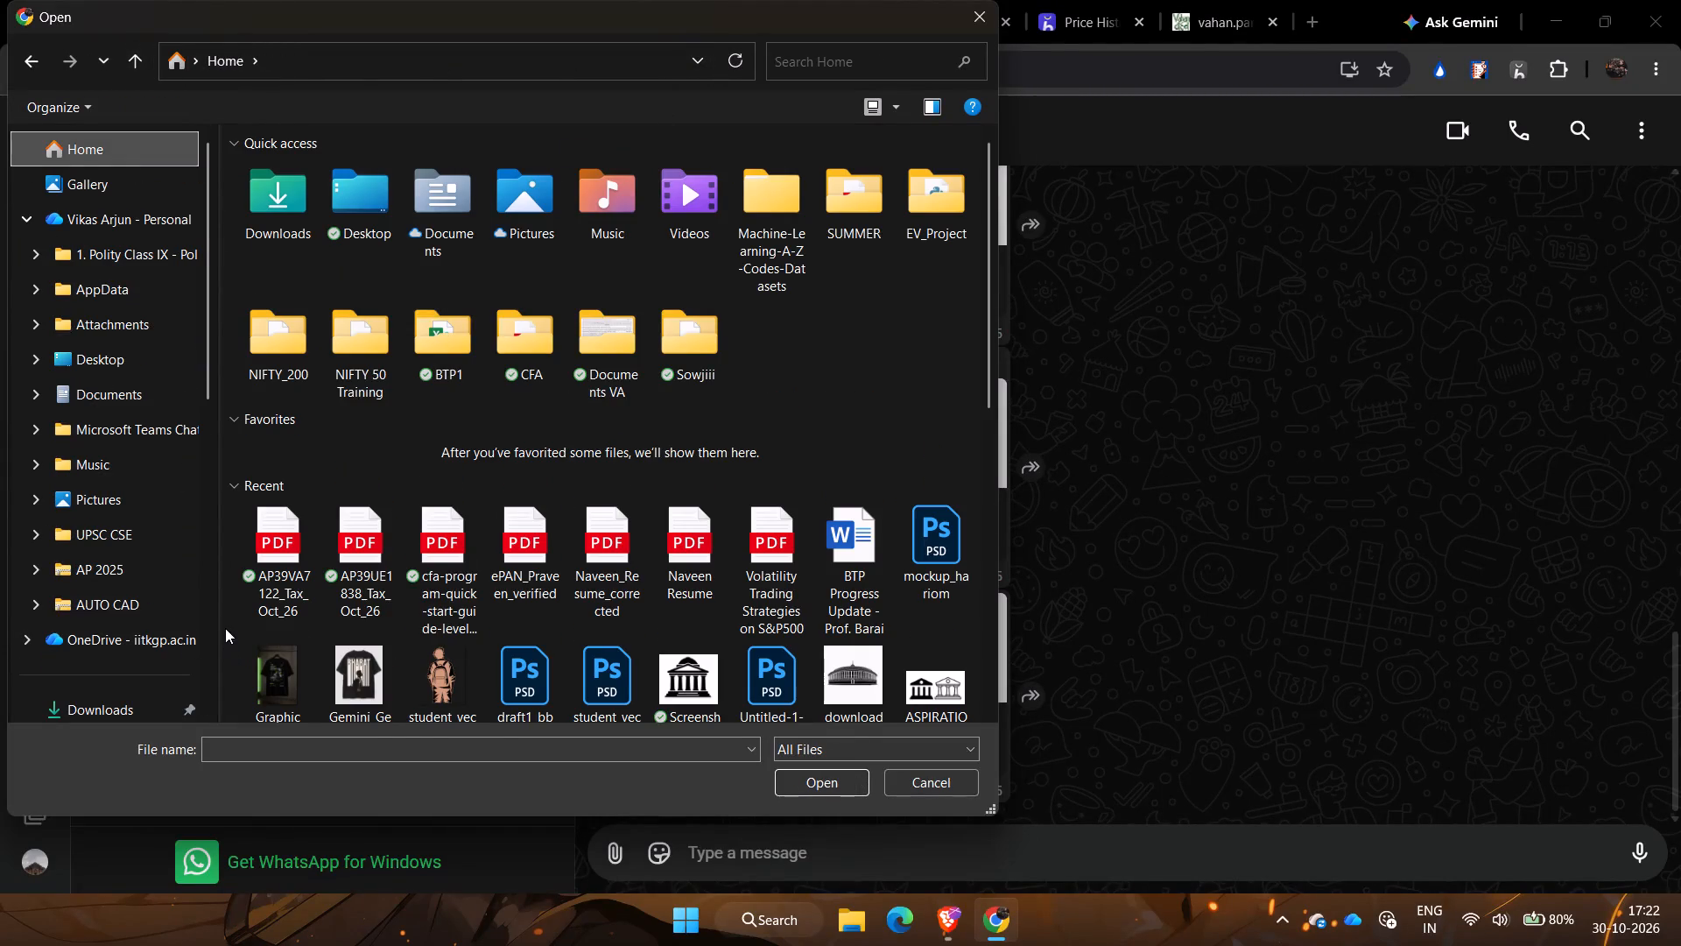
# Select both vehicles' Tax_Oct_26 receipt PDFs from the recent files as attachments for the WhatsApp chat.
pyautogui.moveTo(225, 628); pyautogui.dragTo(328, 589)
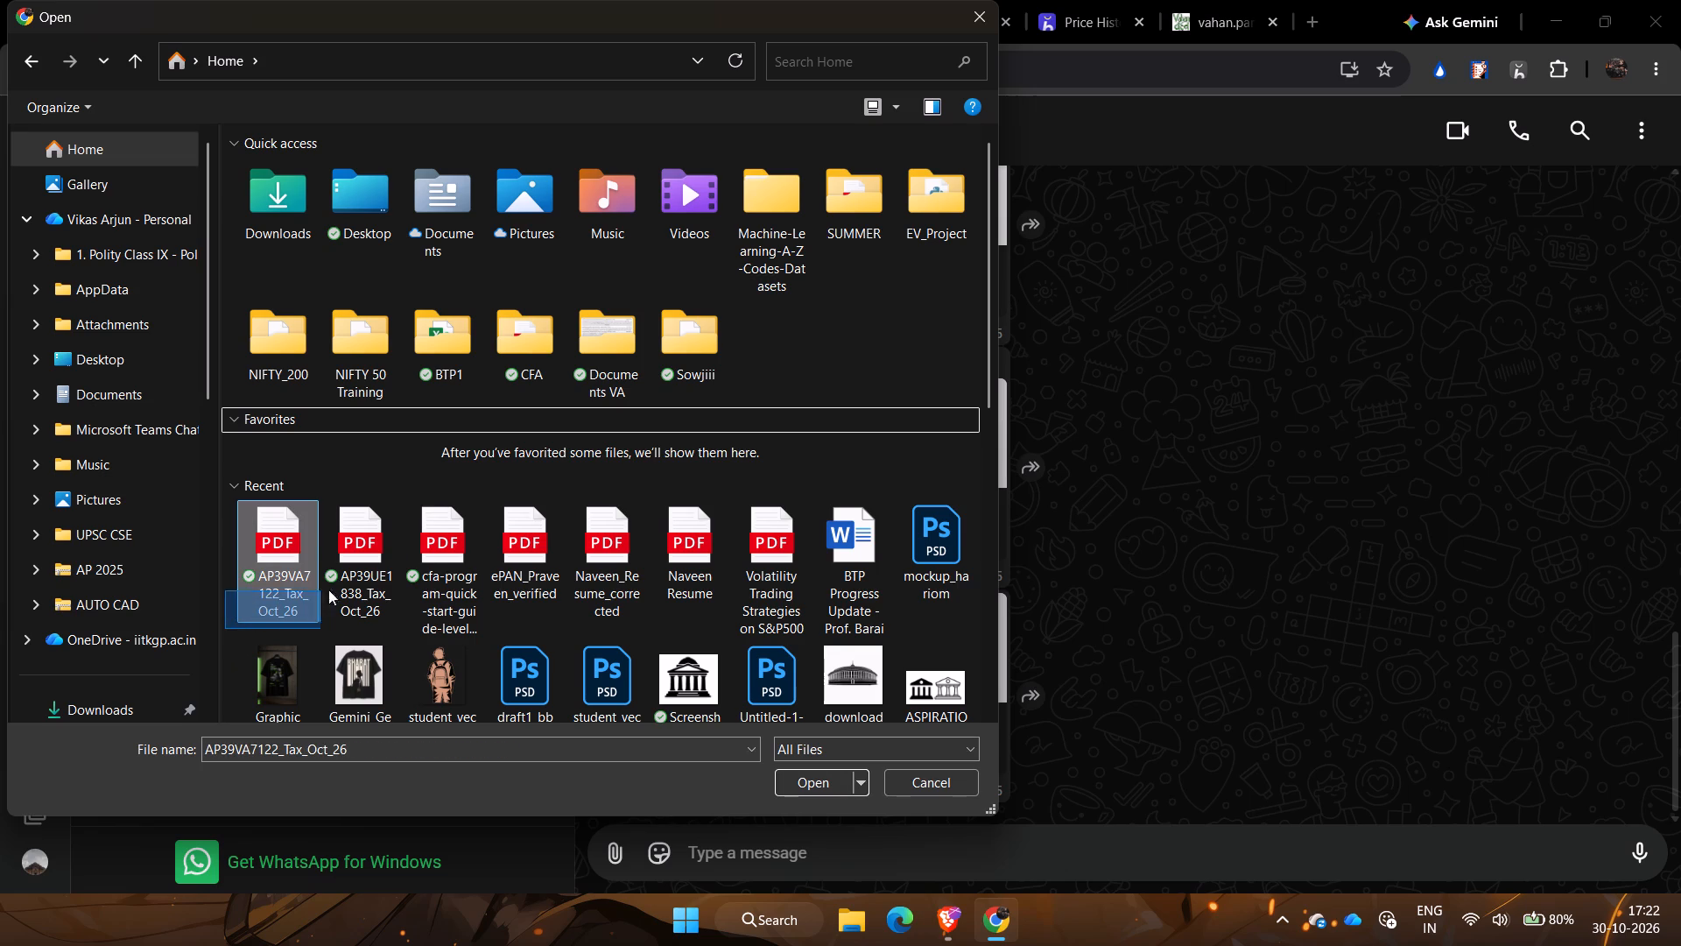
pyautogui.moveTo(328, 589); pyautogui.dragTo(354, 582)
pyautogui.scroll(-2, 495, 516)
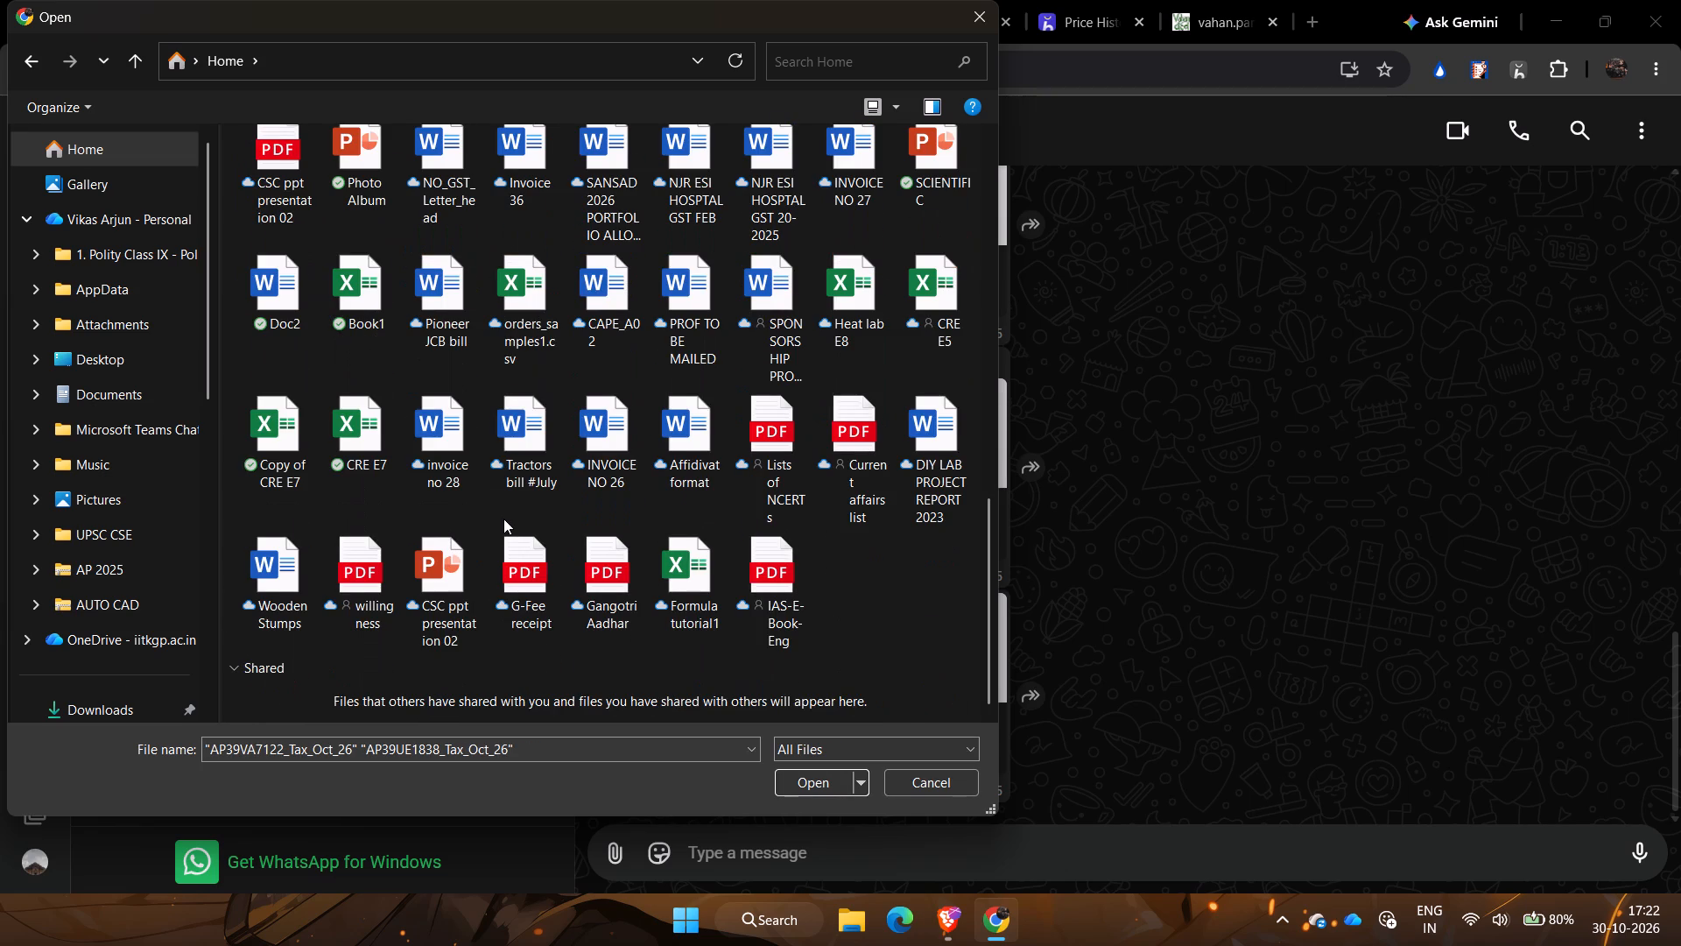
pyautogui.scroll(2, 503, 519)
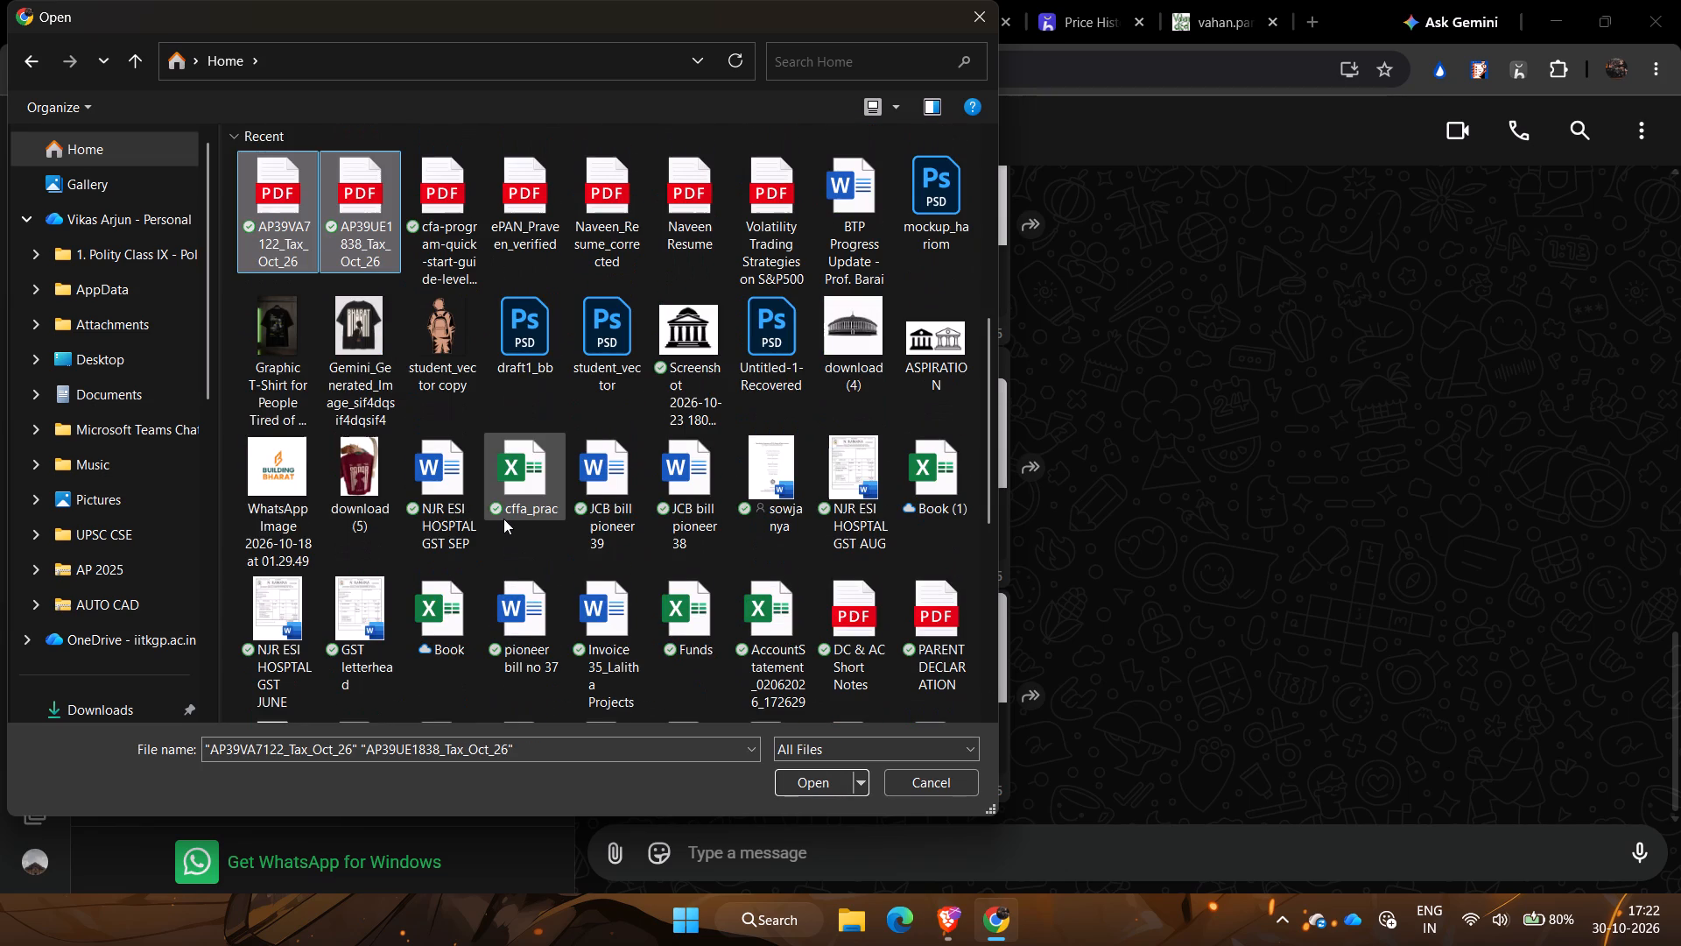
pyautogui.scroll(1, 503, 519)
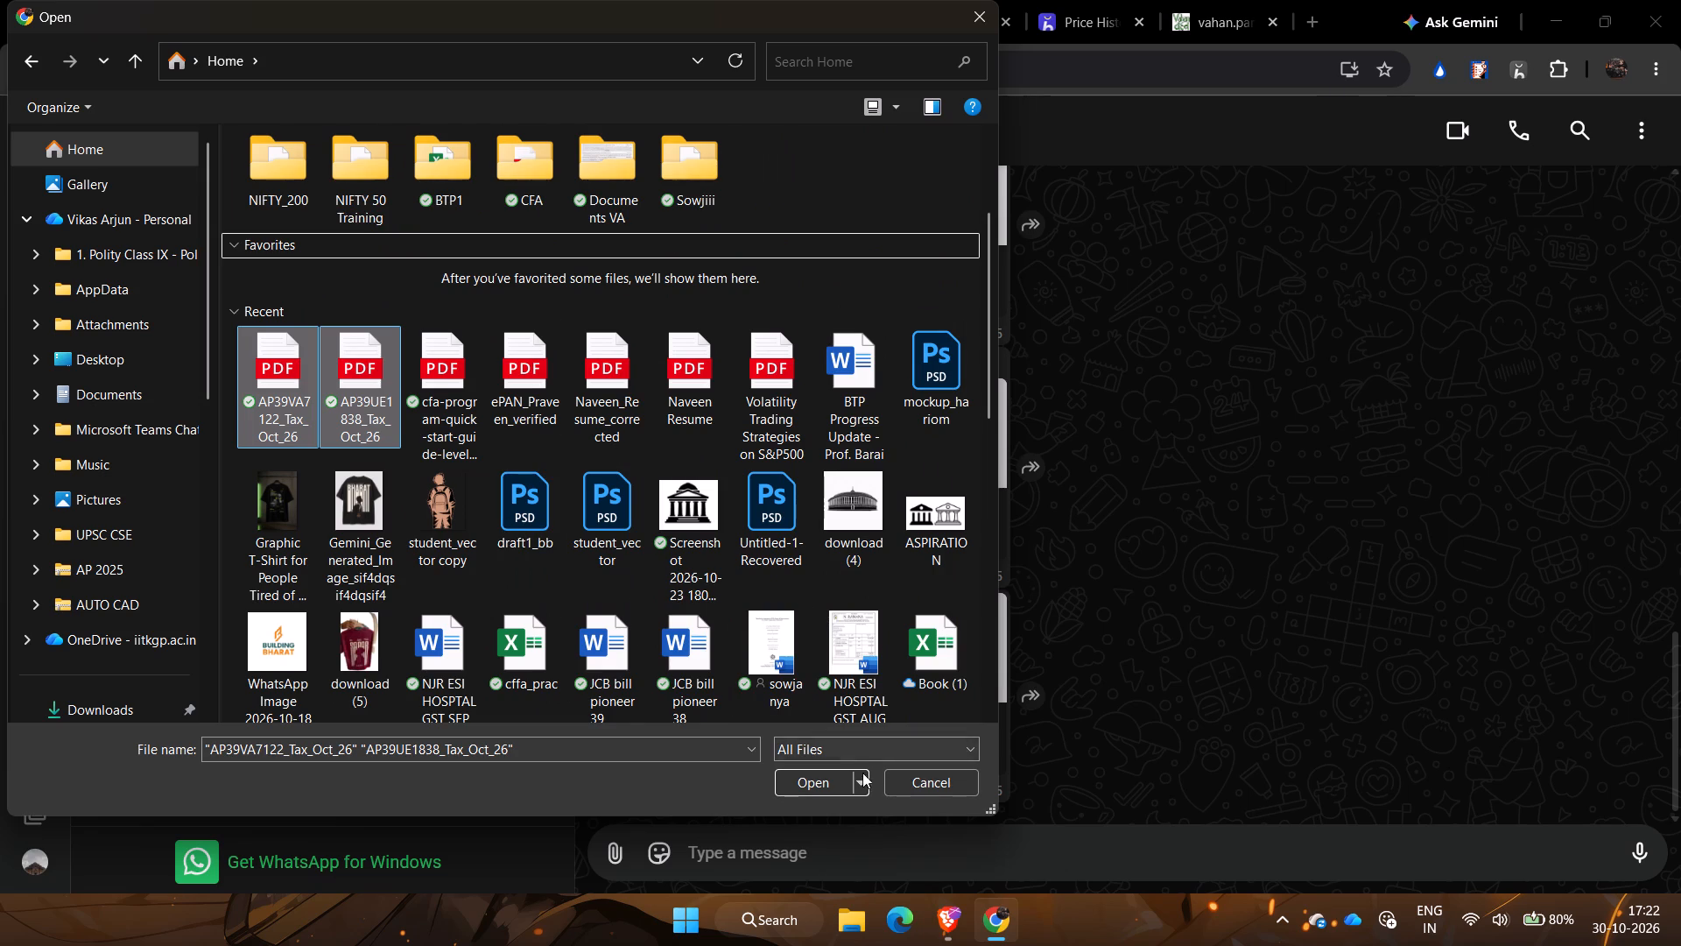